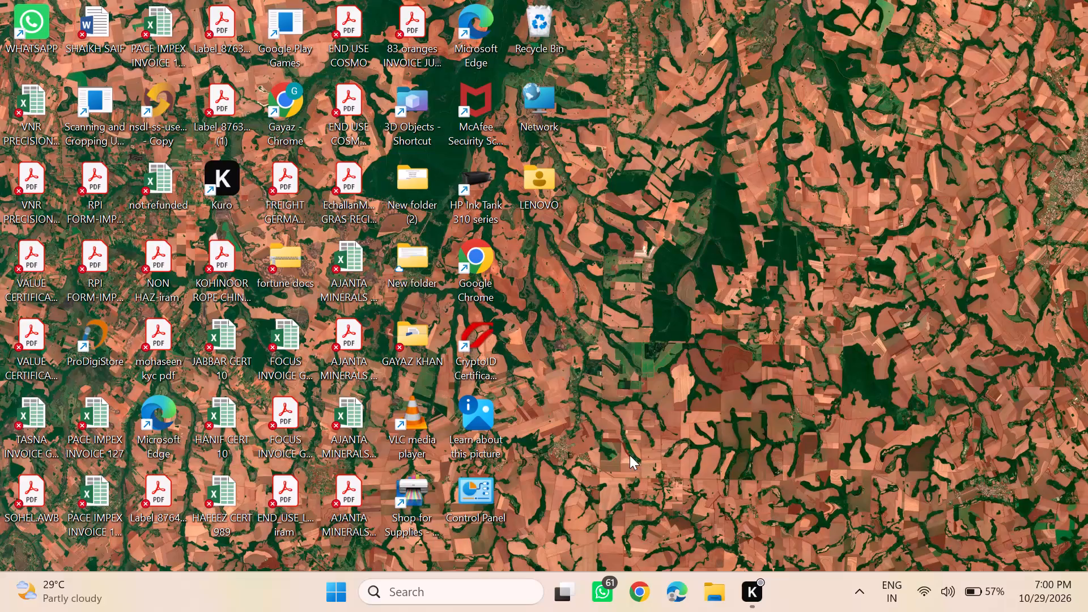
Open Google Chrome with the "Your Chrome" profile.
click(640, 585)
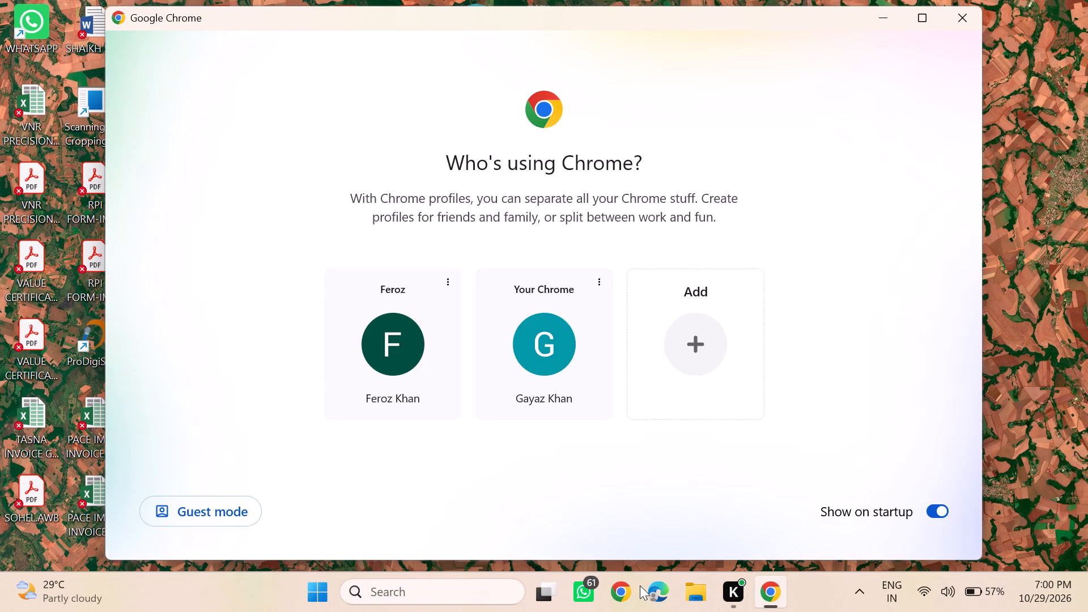
click(552, 397)
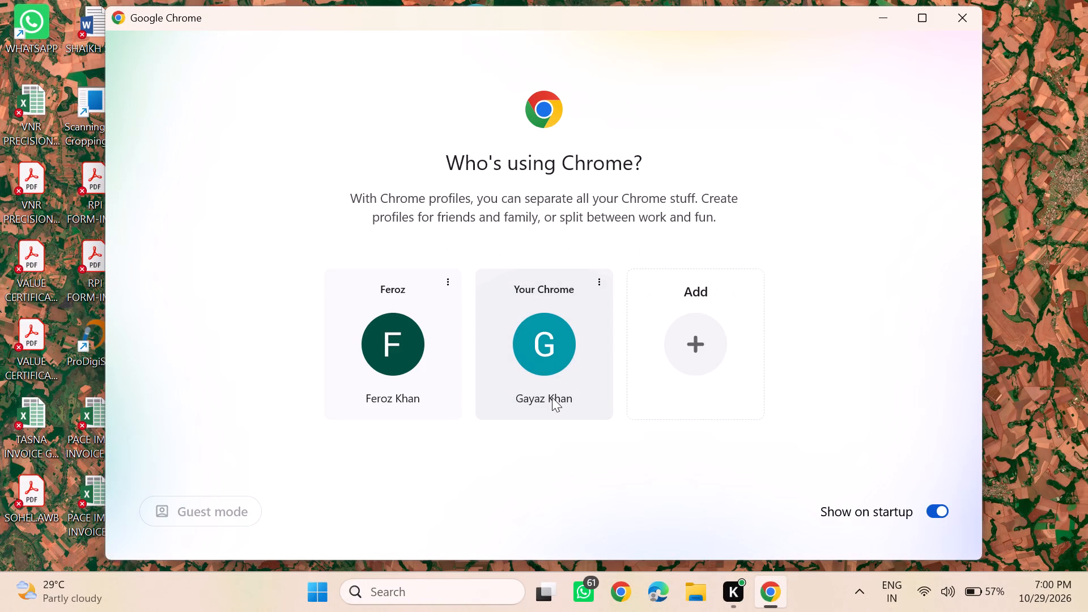
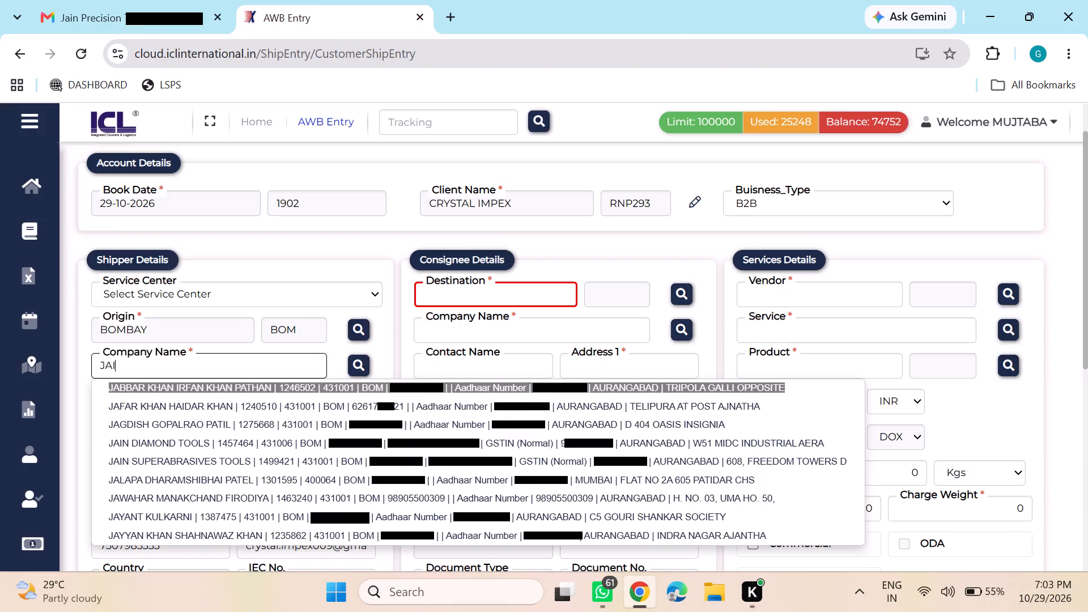
Complete the word "JAIN" in the shipper's Company Name to look up the matching saved shippers.
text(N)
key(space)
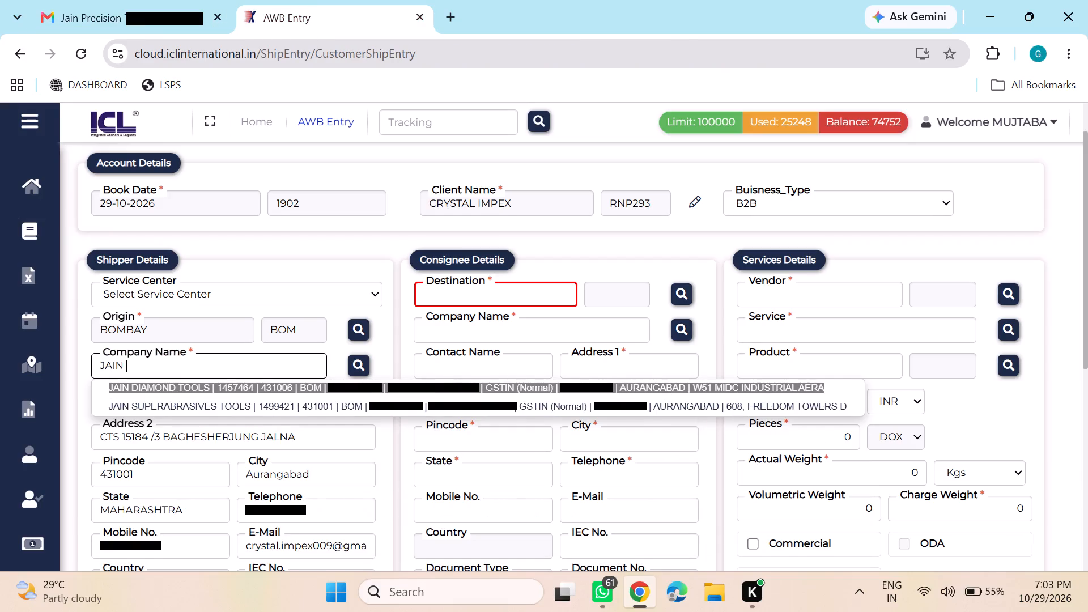
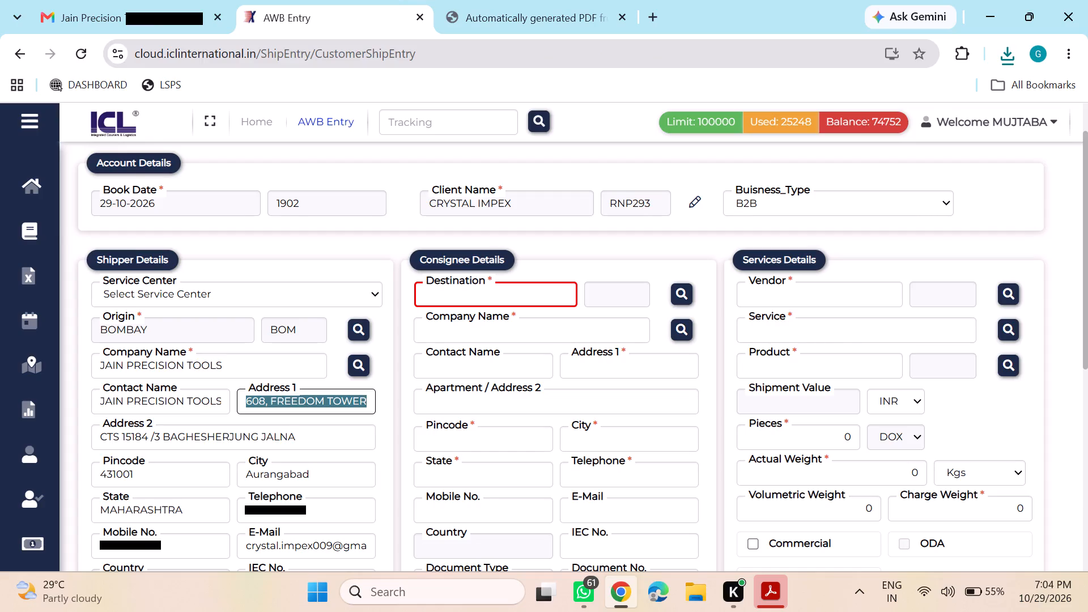
Replace the shipper's Address 1 with the copied plot-number line of the company's address, completing it so it ends in MIDC.
key(ctrl+v)
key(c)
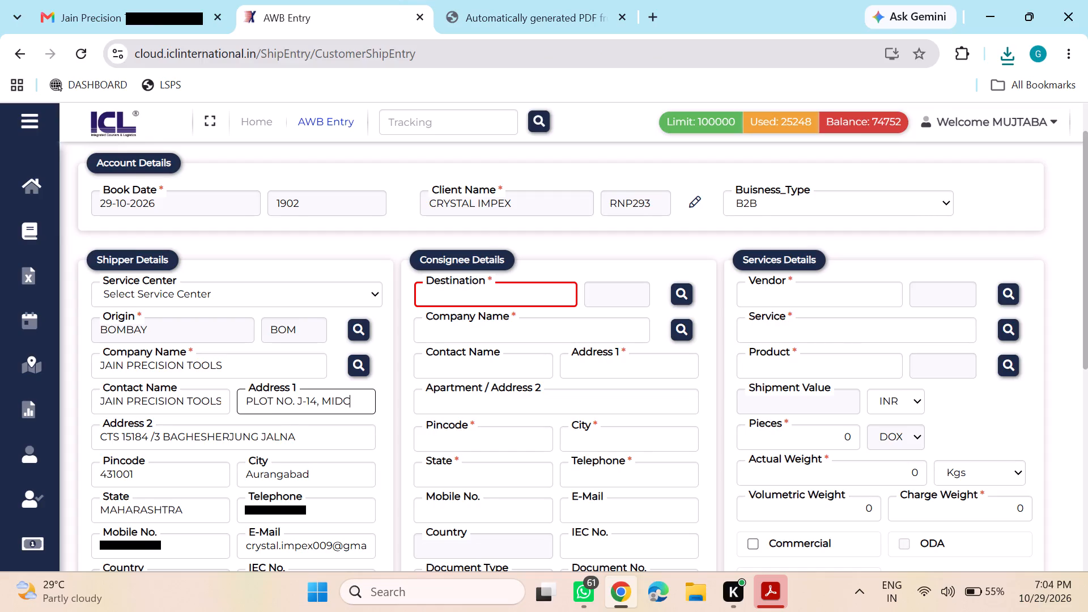
key(Tab)
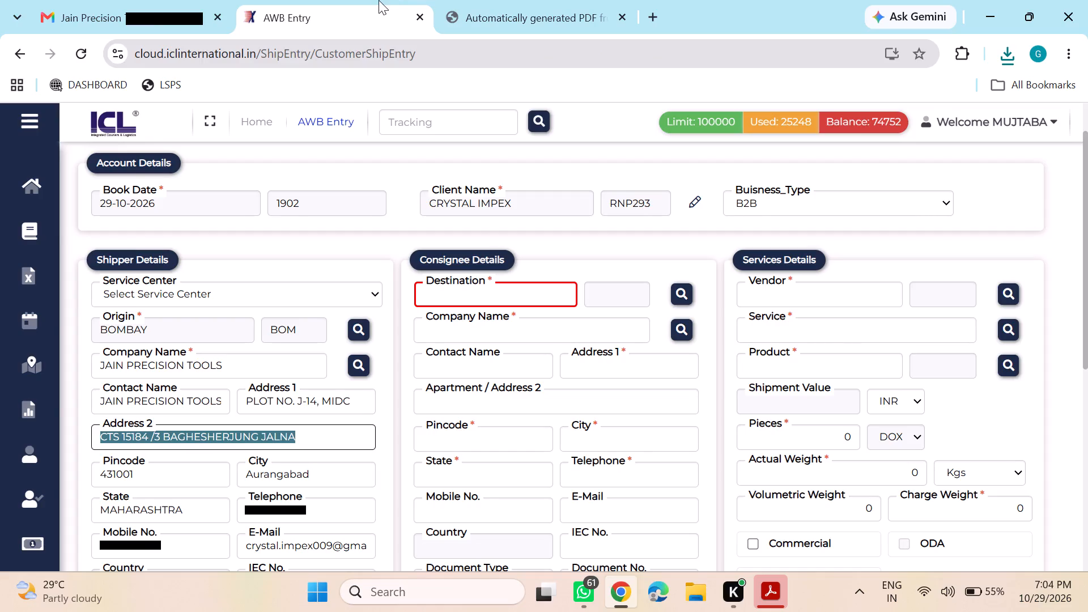
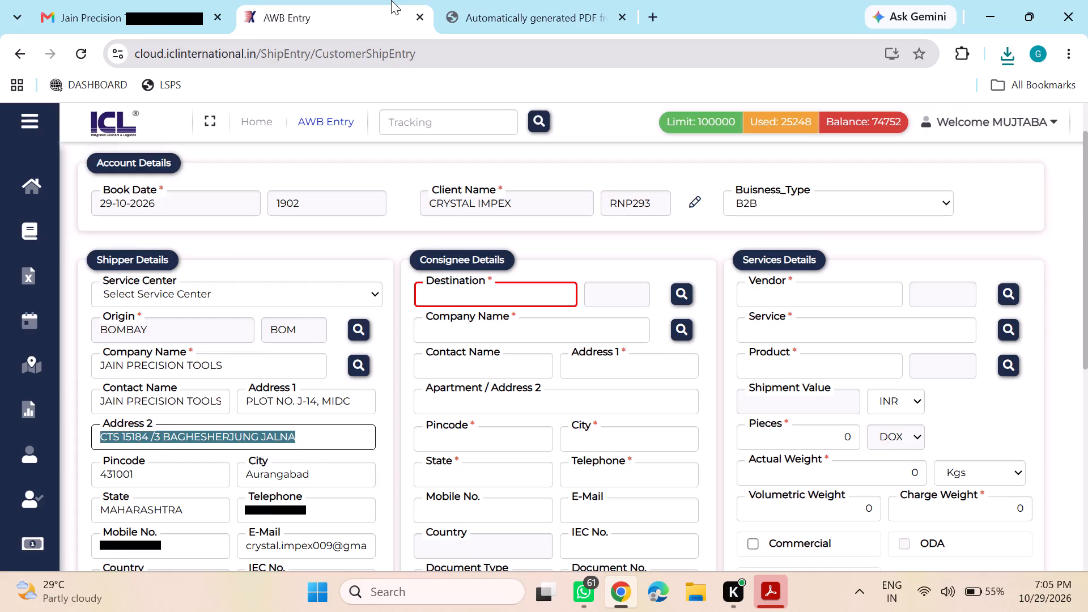
Replace the shipper's Address 2 with the copied invoice text "INDUSTRIAL AREA, CHIKALTHANA".
key(ctrl+v)
key(Tab)
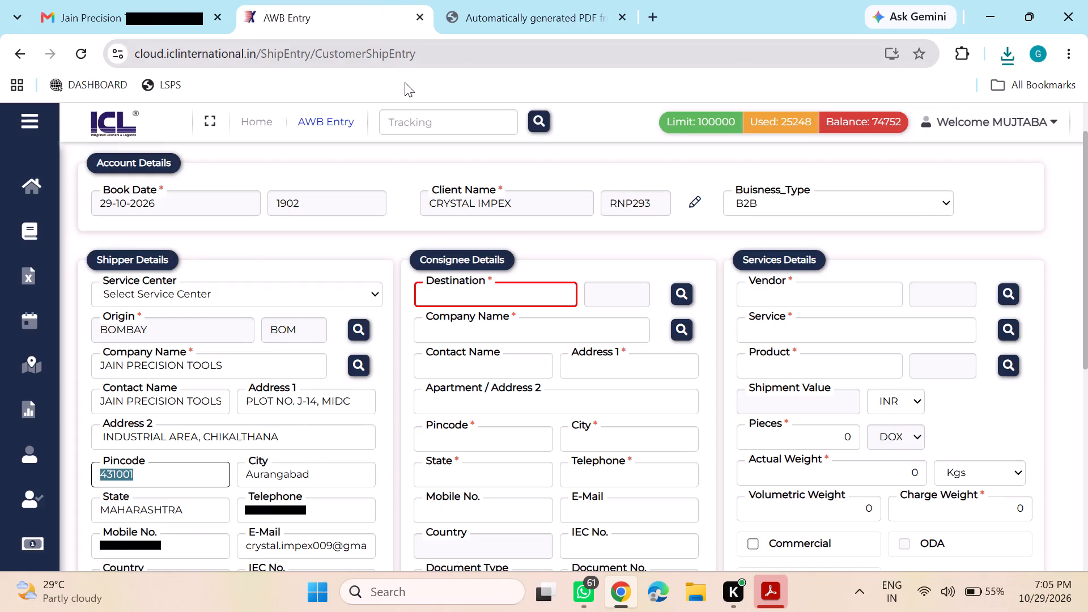
Check the exporter's postal code on the invoice PDF and set the shipper's Pincode to 431006 in the AWB entry.
click(547, 0)
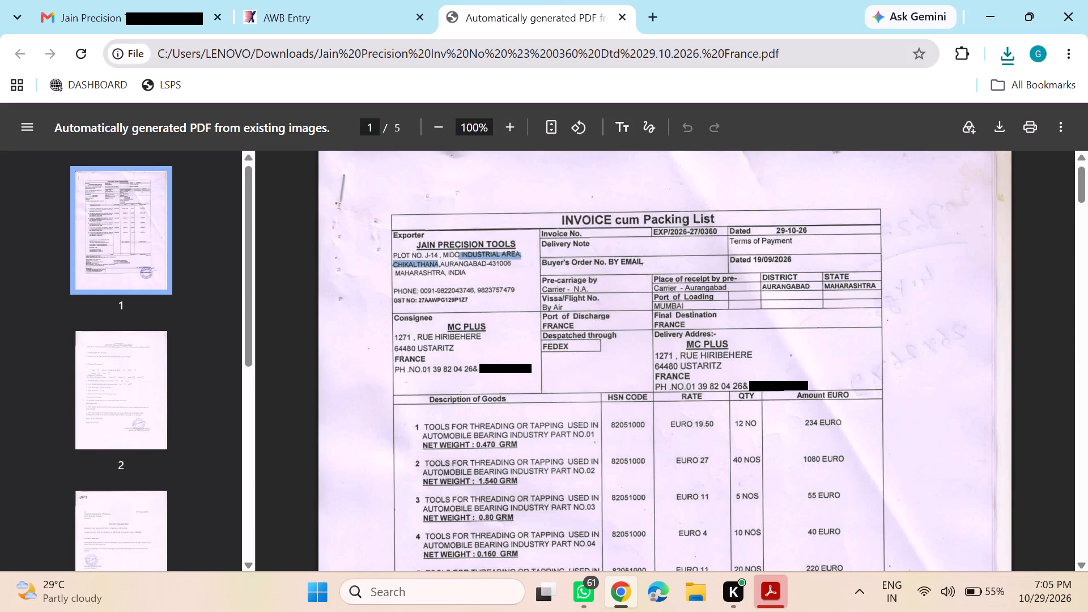
click(364, 29)
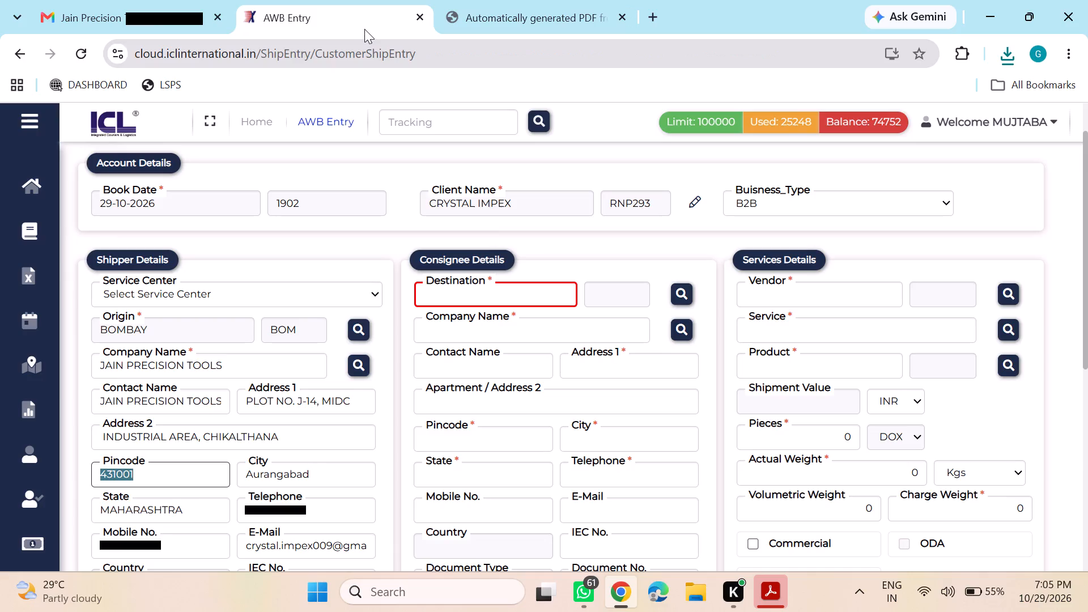
key(Right)
key(BackSpace)
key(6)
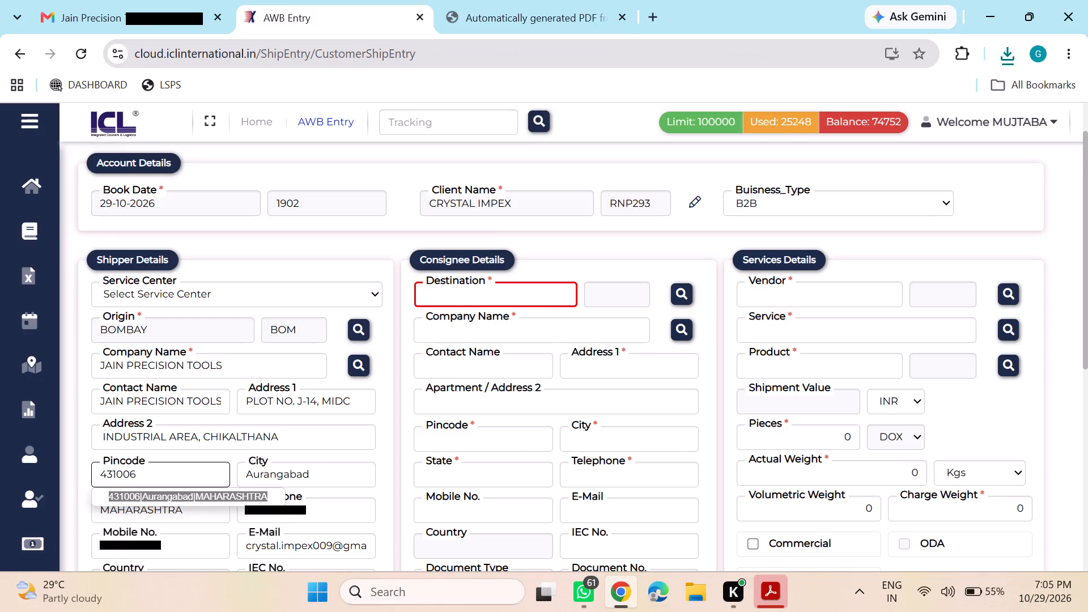
Accept the suggested Aurangabad, MAHARASHTRA match for the shipper's pincode.
key(Return)
Copy the exporter's first phone number from the invoice PDF into the shipper's Telephone and Mobile No. fields.
key(Tab)
key(Tab)
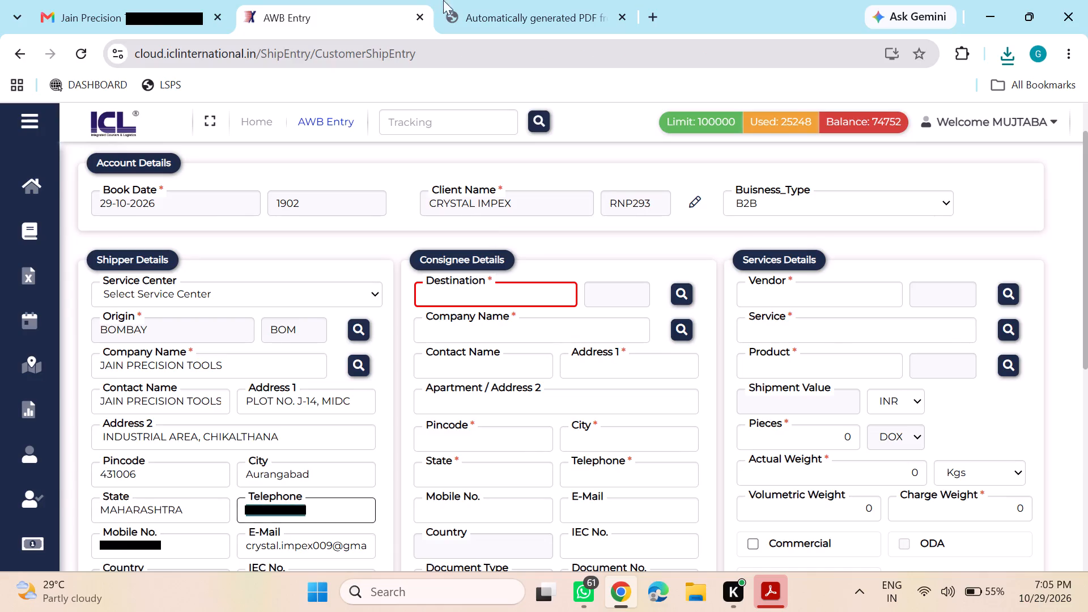
click(461, 0)
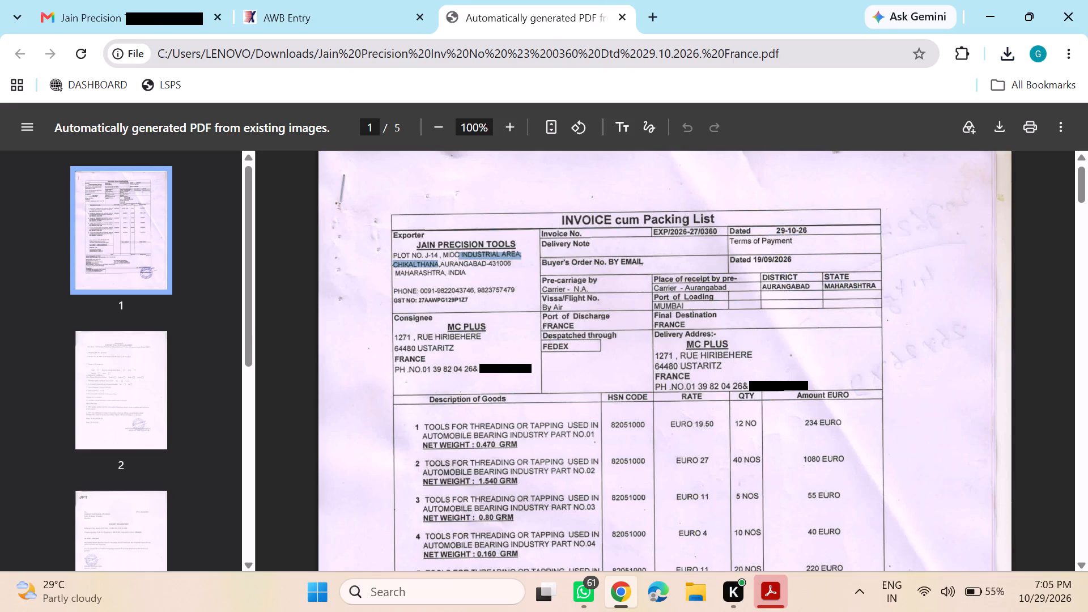
double_click(450, 286)
key(ctrl+c)
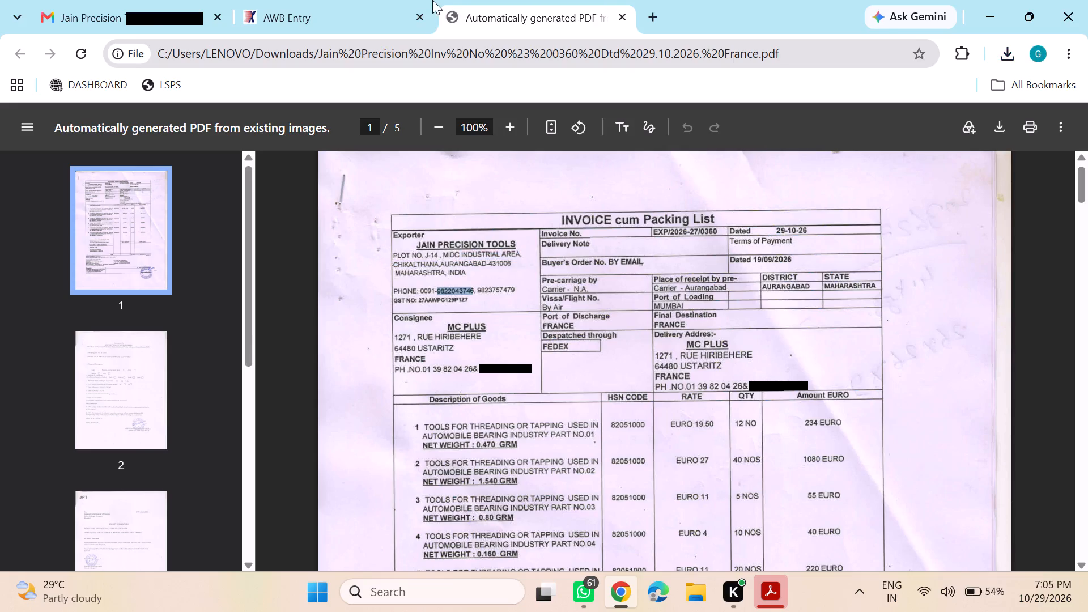
click(435, 0)
key(ctrl+v)
key(Tab)
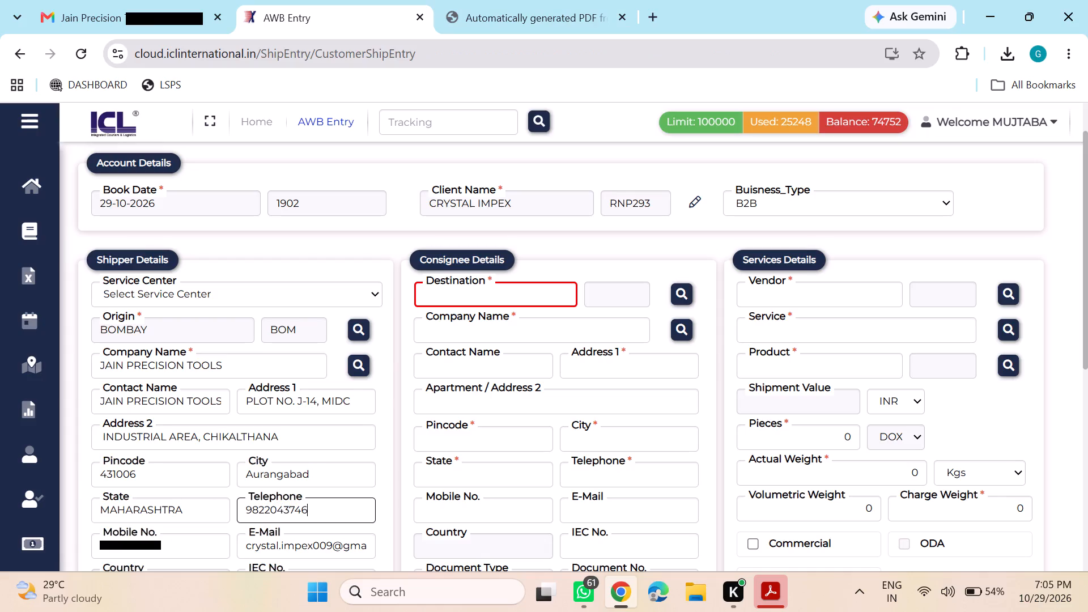
key(ctrl+v)
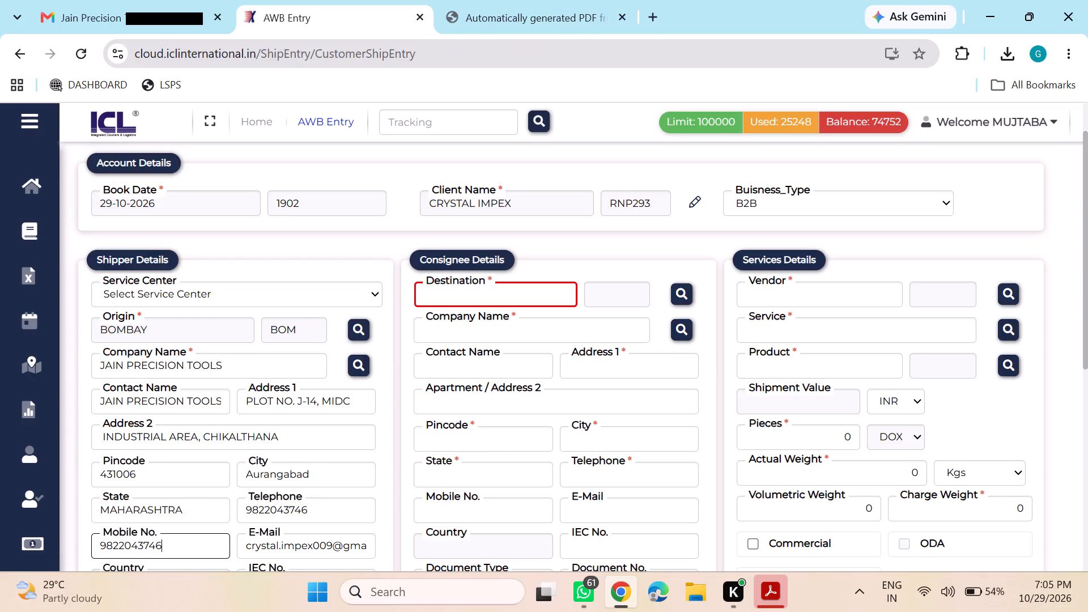
Replace the shipper's Document No. with the exporter's GST number copied from the invoice.
click(484, 0)
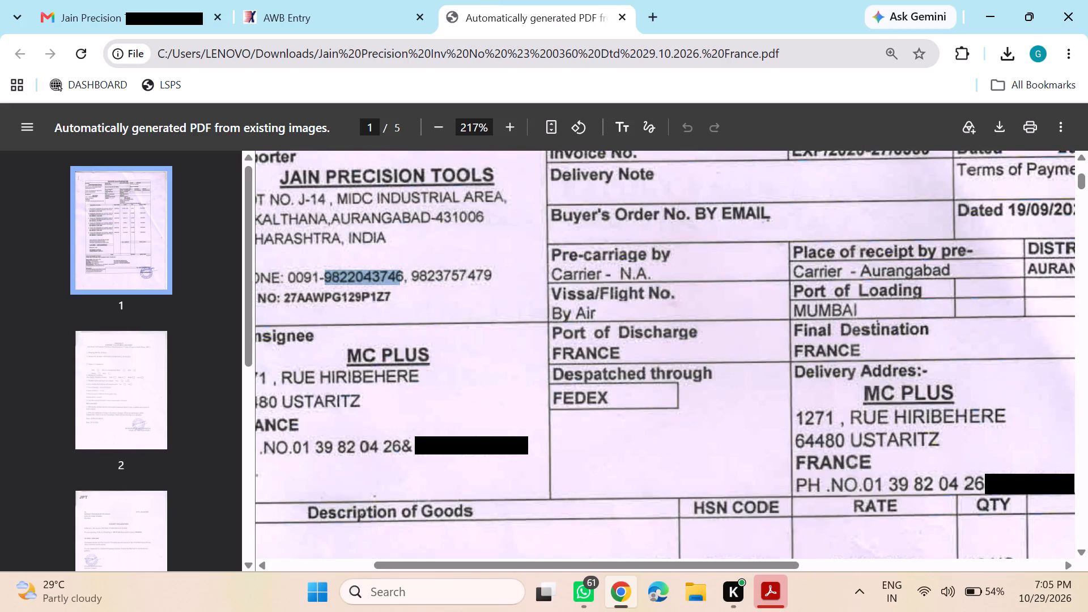
double_click(333, 303)
key(ctrl+c)
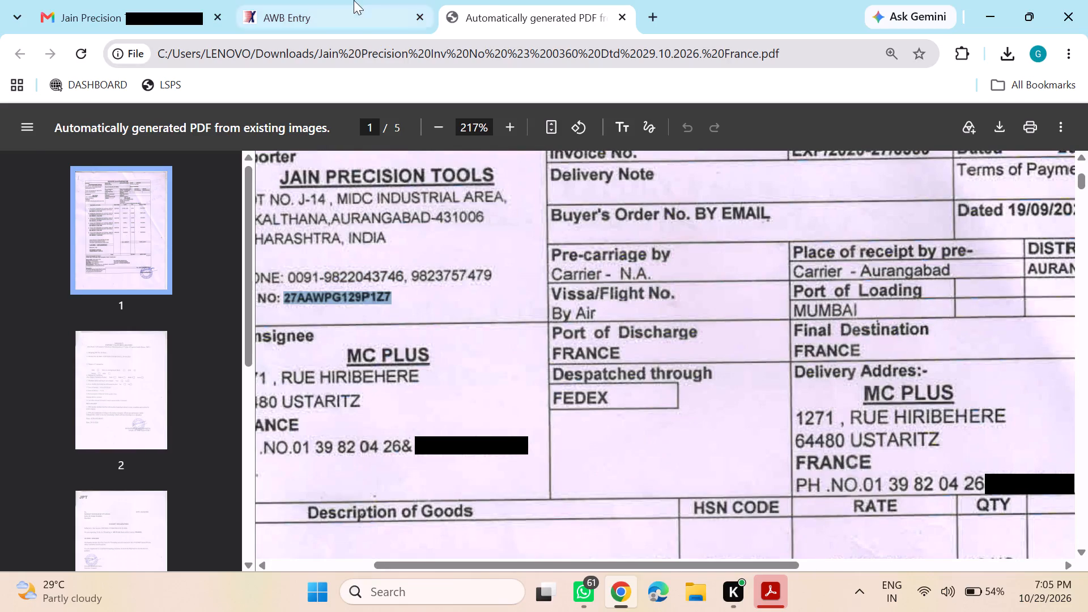
click(354, 0)
scroll(441, 233, down, 2)
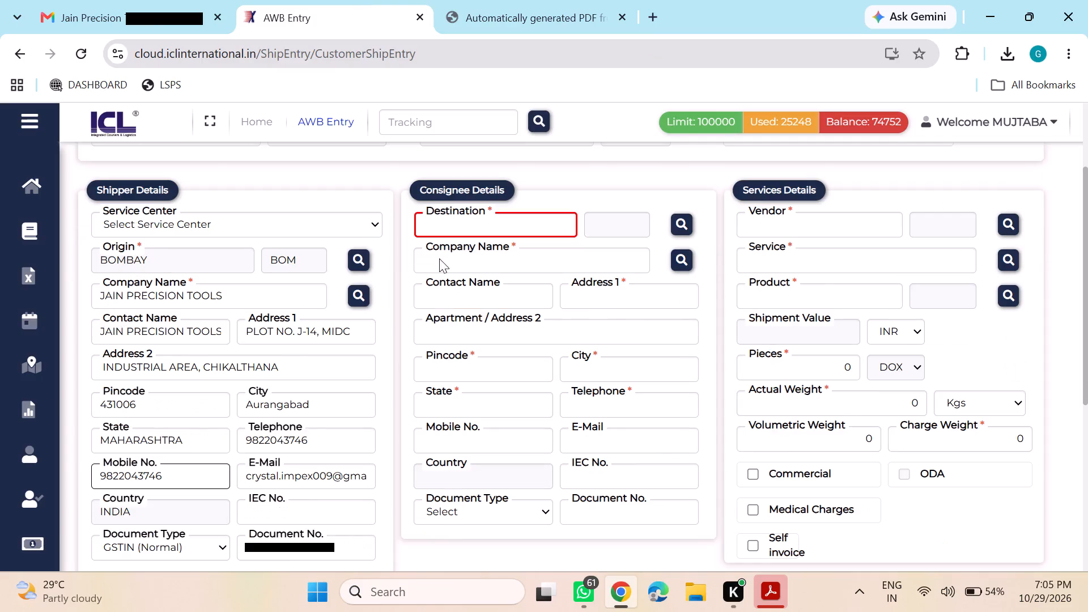
scroll(466, 314, down, 1)
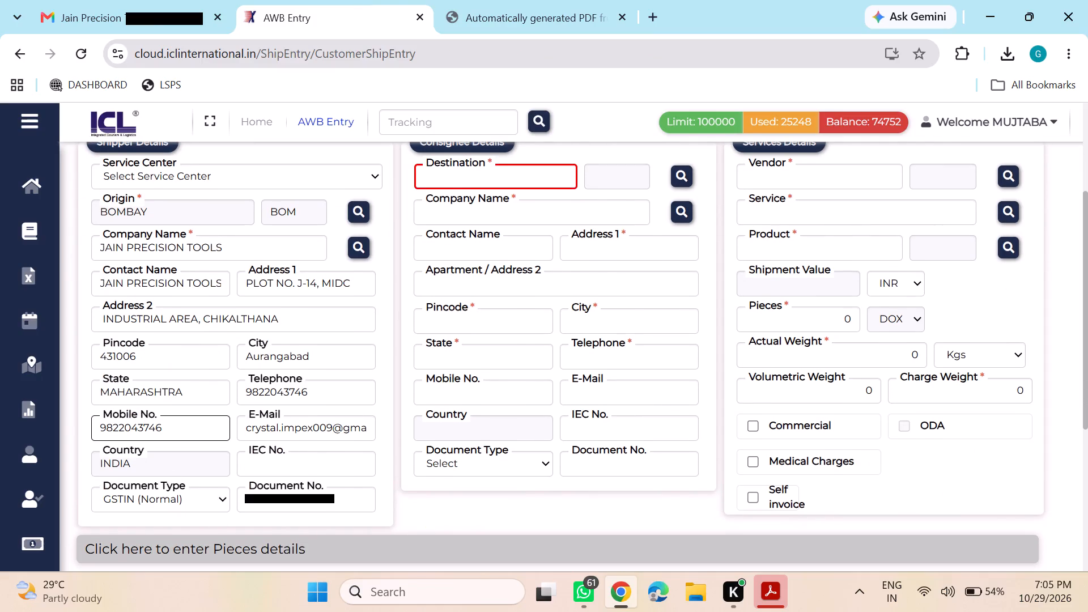
click(266, 505)
key(ctrl+a)
key(ctrl+v)
Set the consignee destination to FRANCE (FR), as given on the invoice.
scroll(441, 461, up, 1)
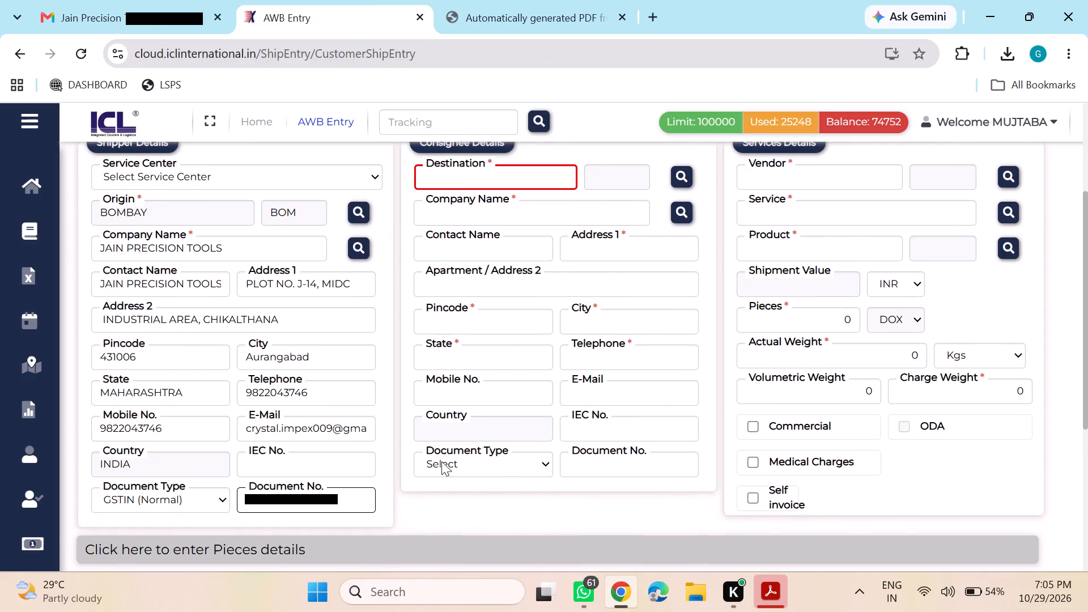
scroll(441, 461, up, 1)
click(582, 281)
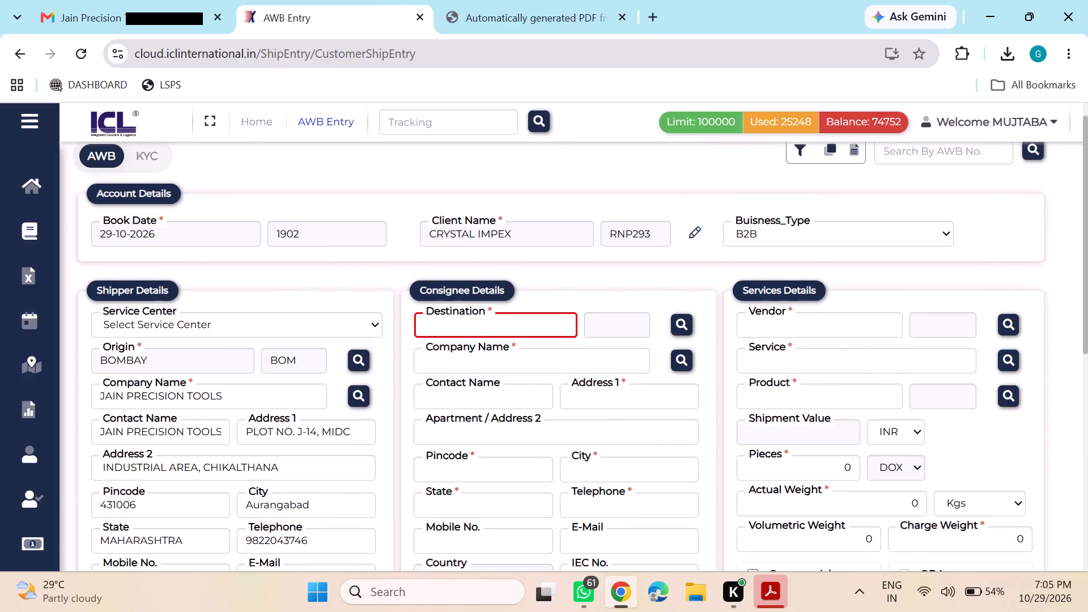
click(556, 326)
click(509, 0)
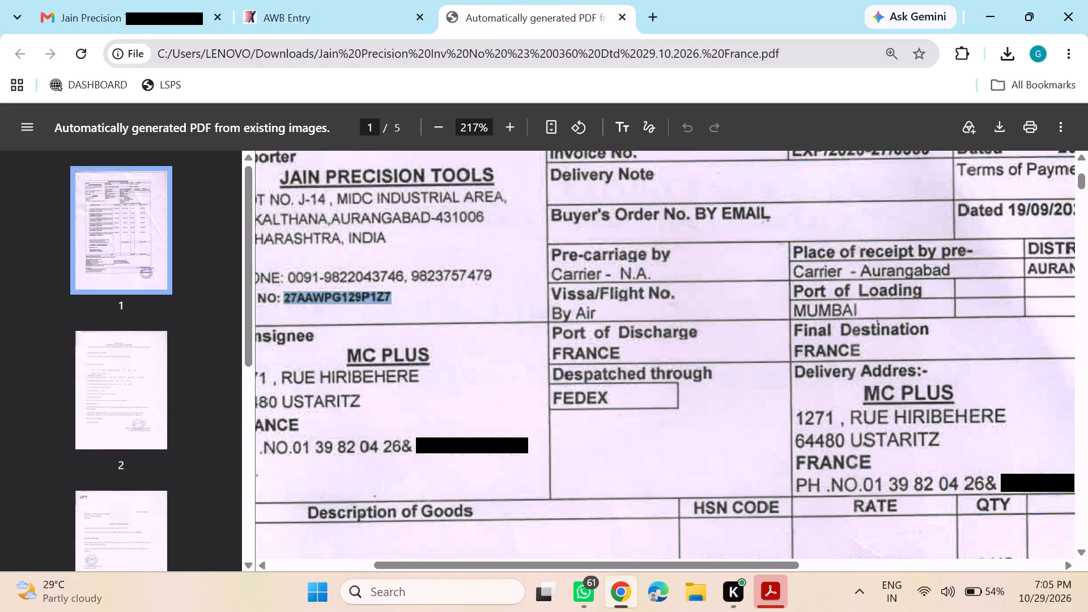
scroll(441, 290, right, 1)
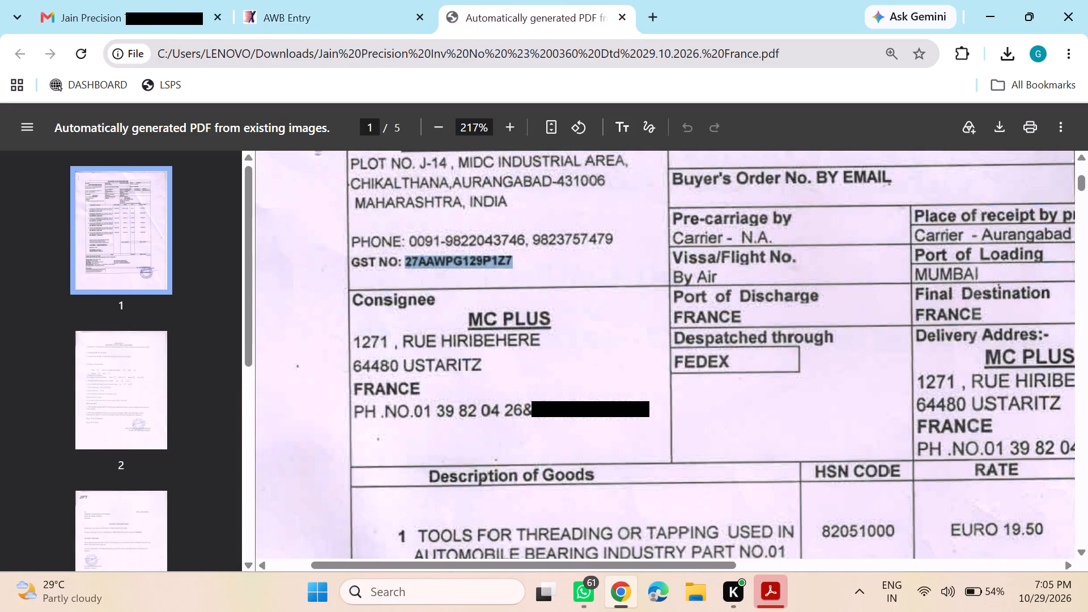
click(311, 0)
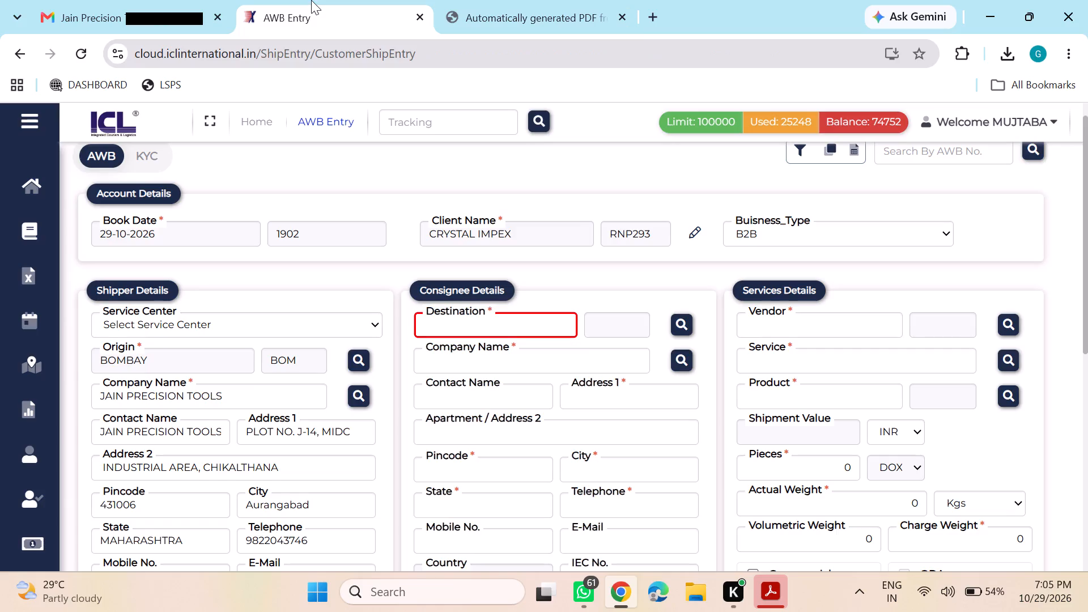
text(FRA)
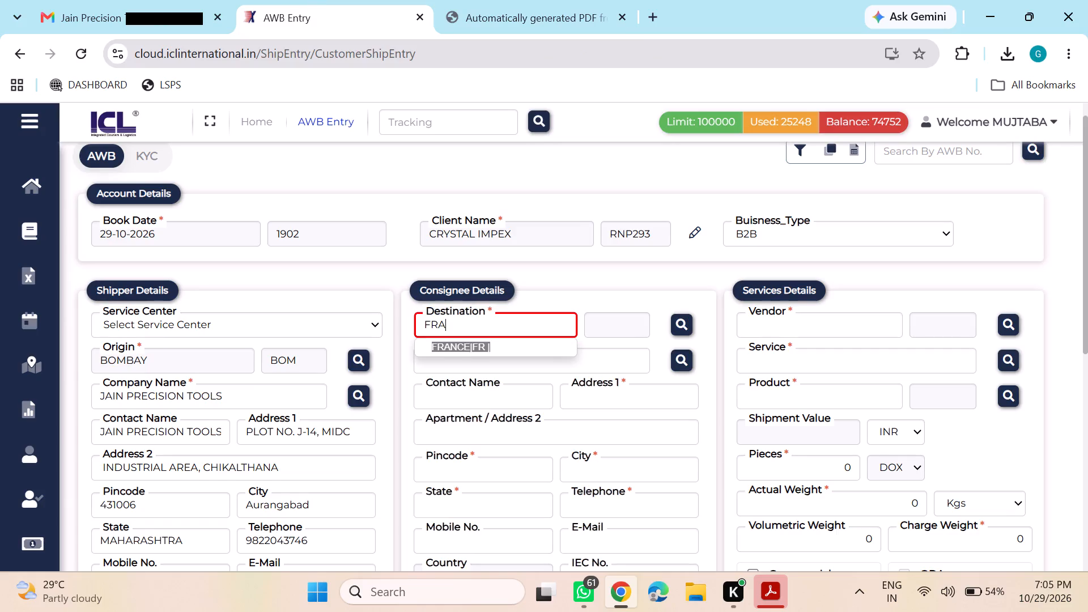
key(Return)
Copy MC PLUS from the invoice's consignee block into the consignee's Company Name and Contact Name.
click(448, 0)
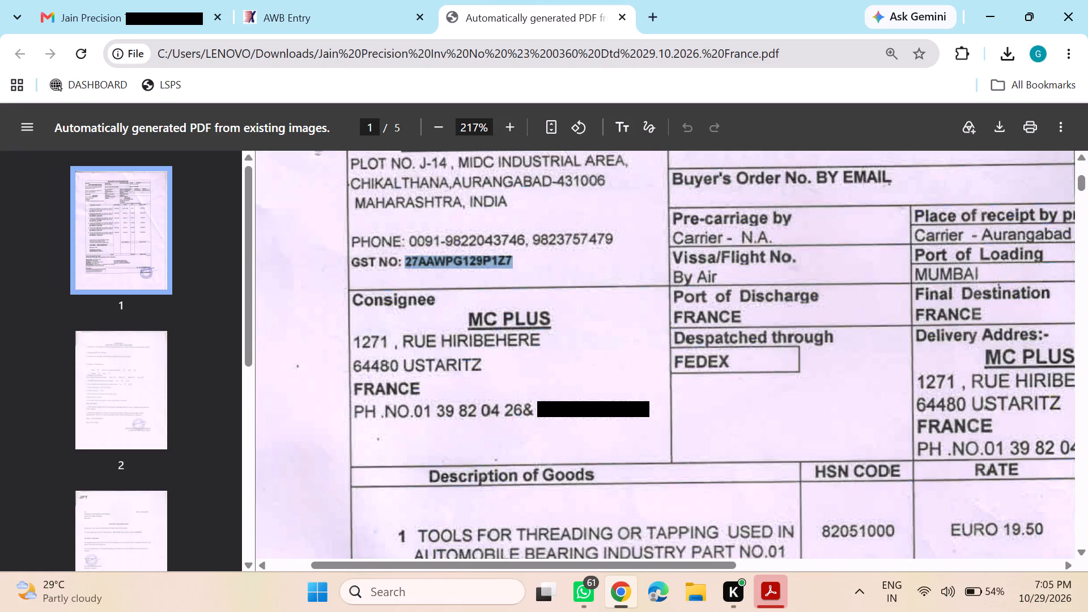
drag(471, 312, 545, 317)
key(ctrl+c)
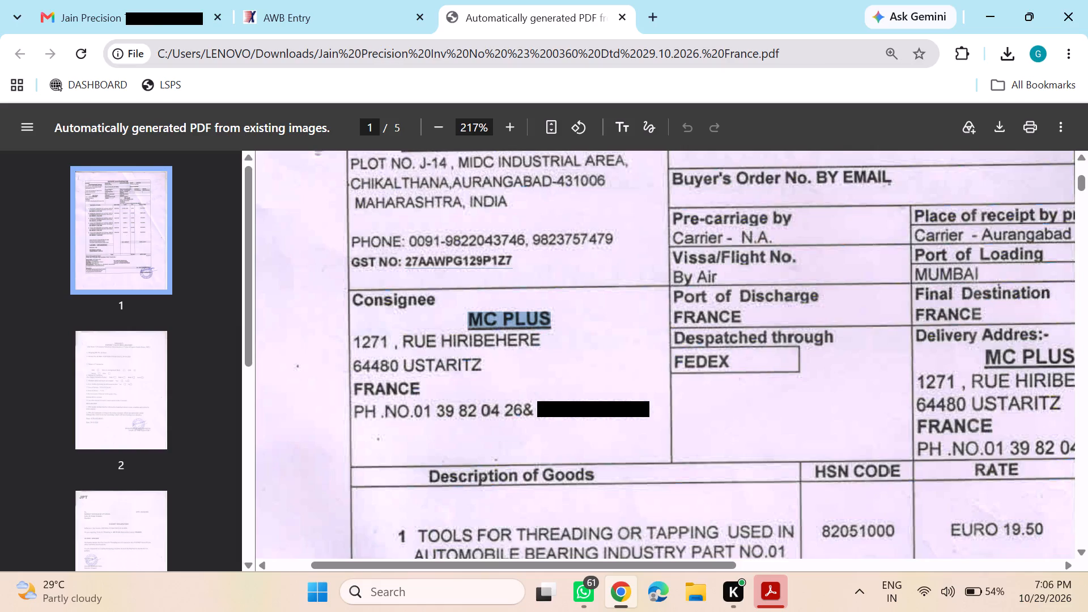
click(297, 0)
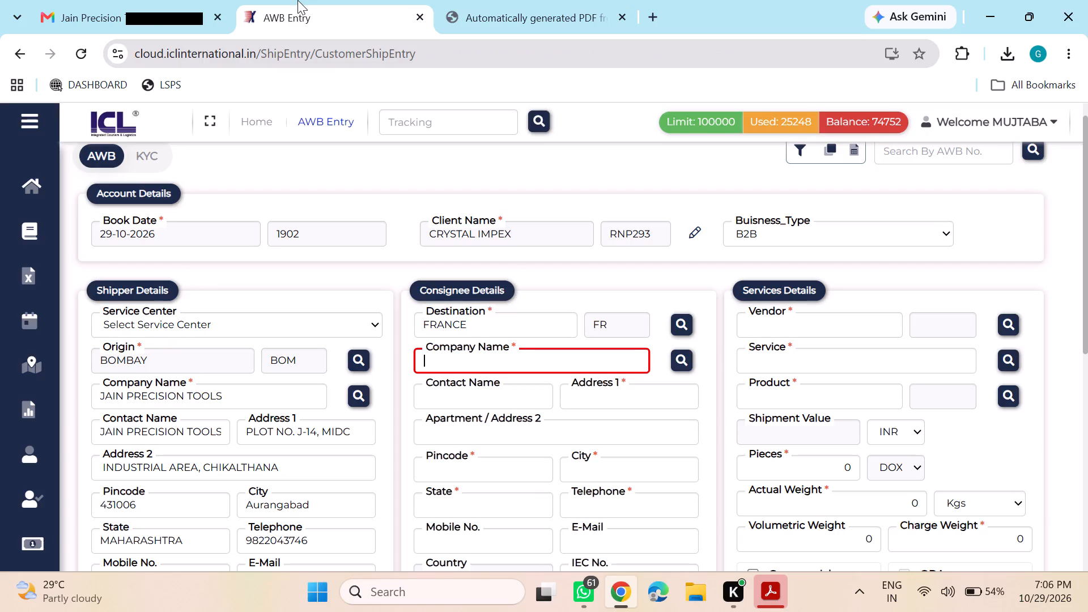
key(ctrl+v)
key(Tab)
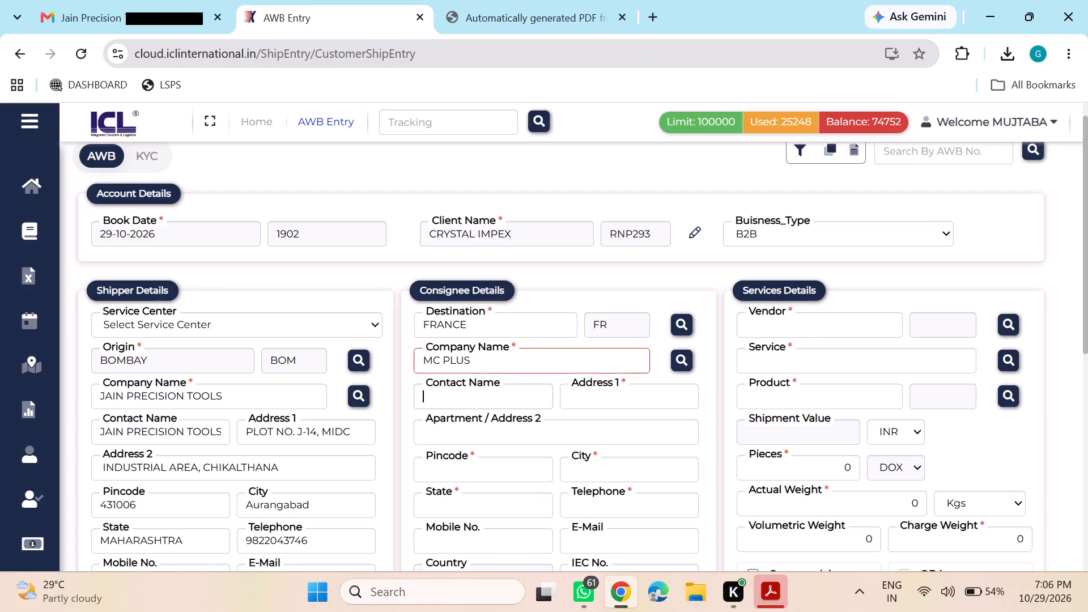
key(v)
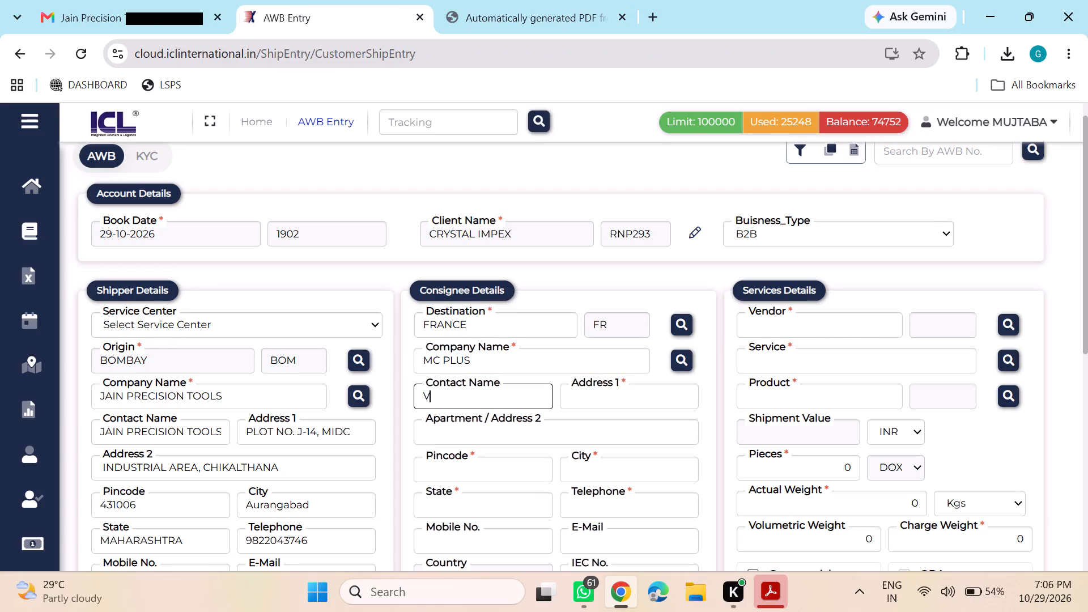
key(Tab)
click(492, 398)
key(a)
key(ctrl+a)
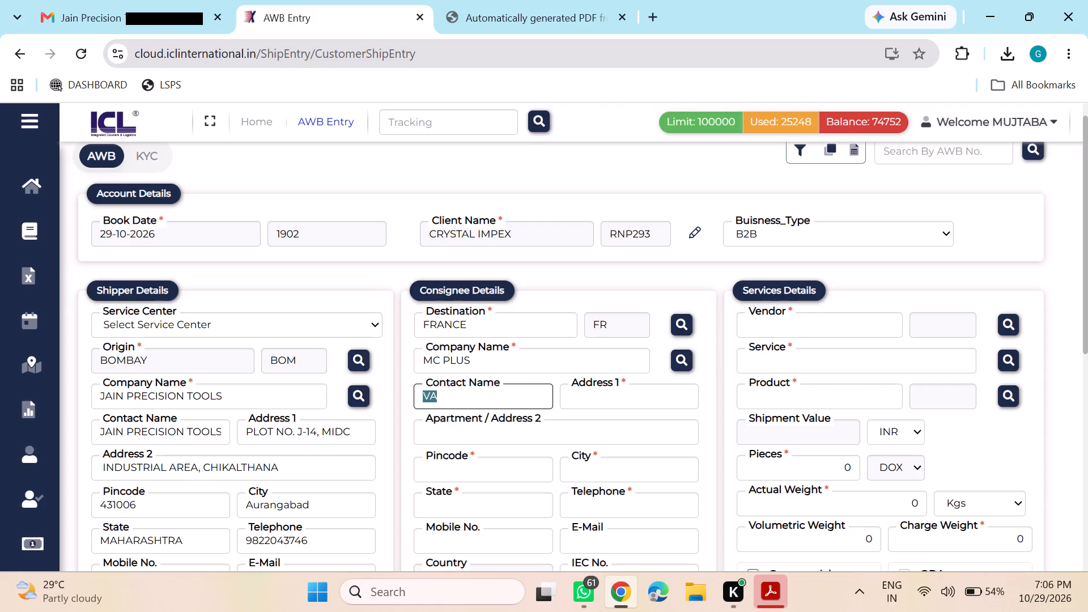
key(ctrl+v)
key(Tab)
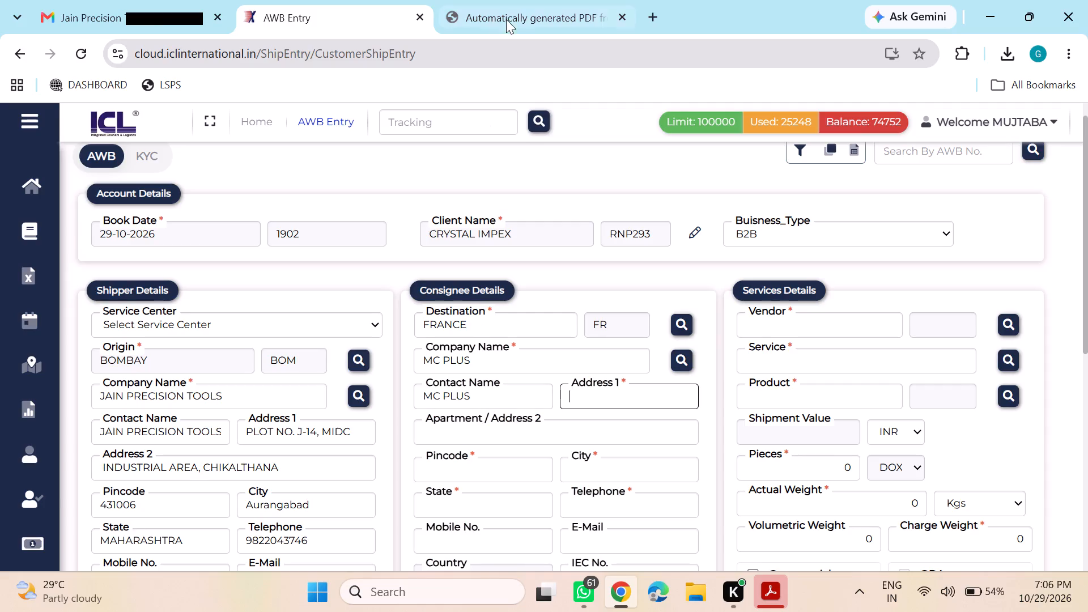
Copy the street line of the consignee's address from the invoice into the consignee's Address 1.
click(506, 19)
scroll(433, 332, down, 1)
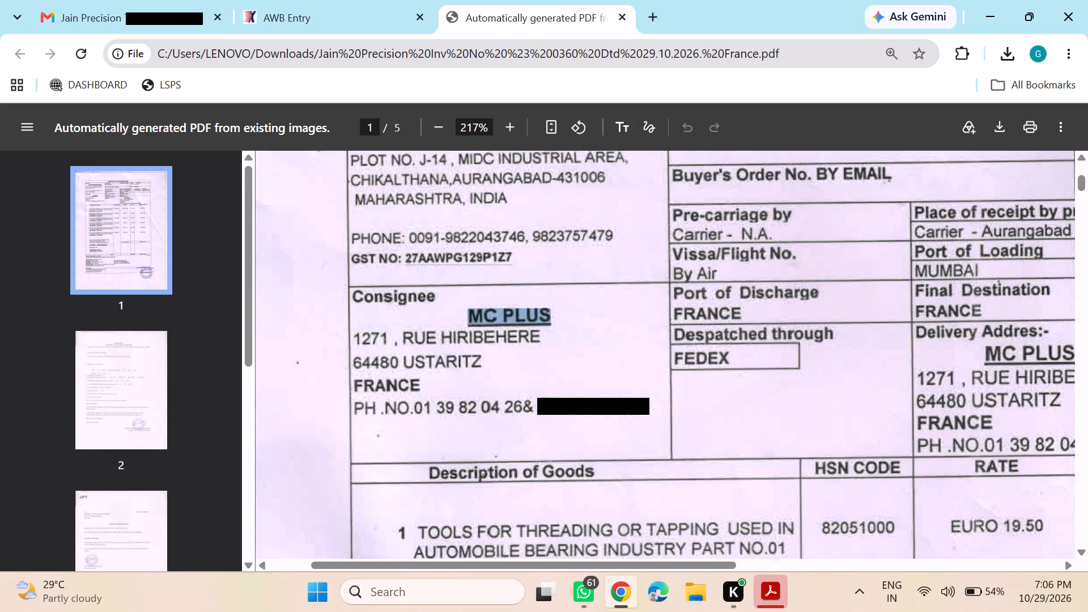
scroll(433, 332, down, 1)
drag(352, 333, 569, 330)
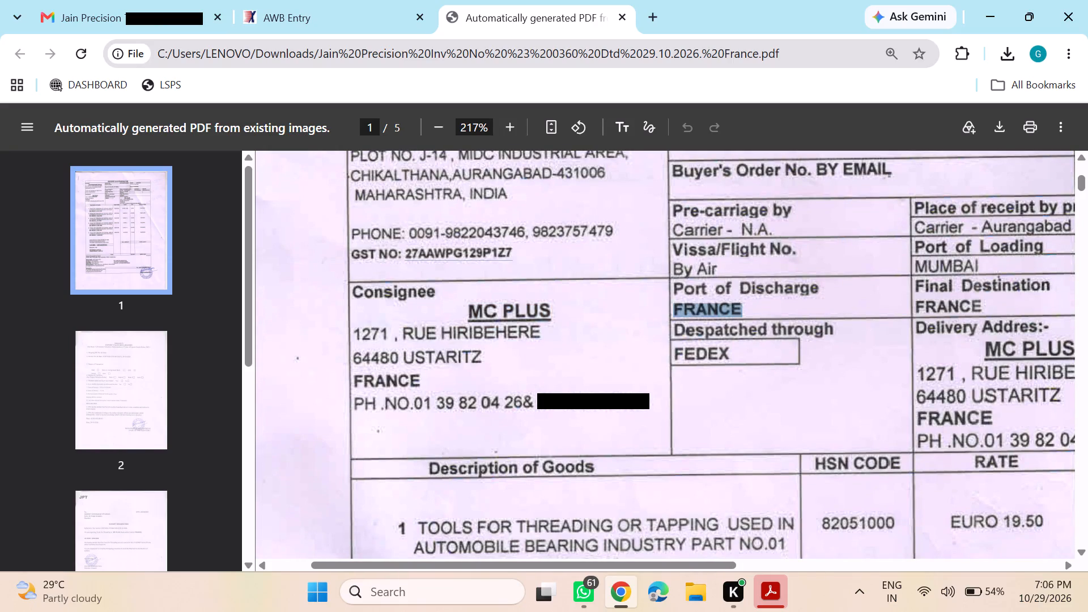
drag(569, 330, 547, 337)
key(ctrl+c)
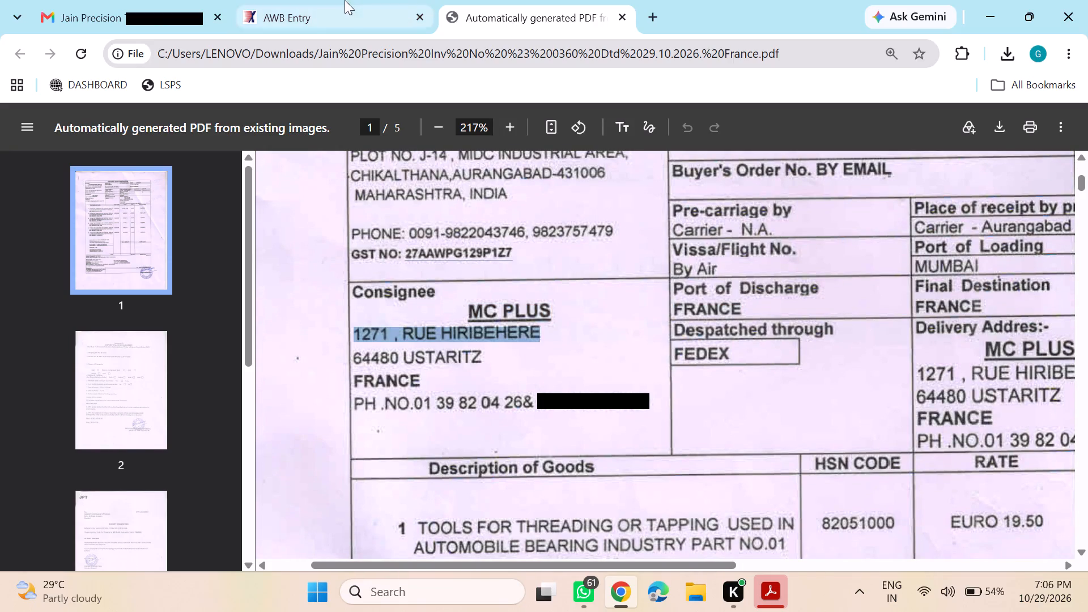
click(345, 0)
key(ctrl+v)
key(Tab)
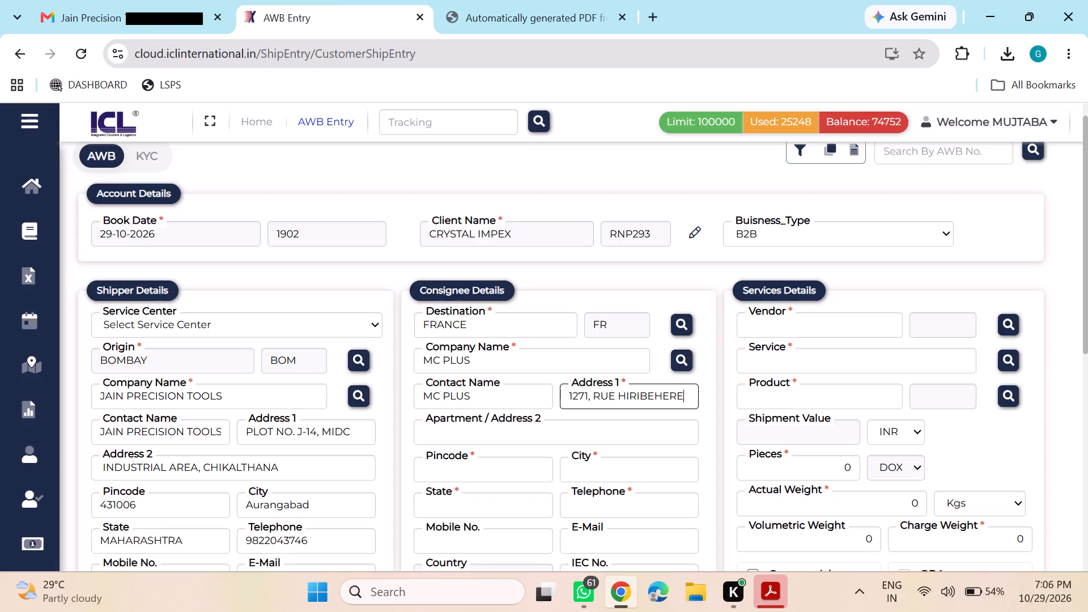
Copy the town and country, USTARITZ FRANCE, from the invoice's consignee block into the consignee's Apartment / Address 2.
click(504, 0)
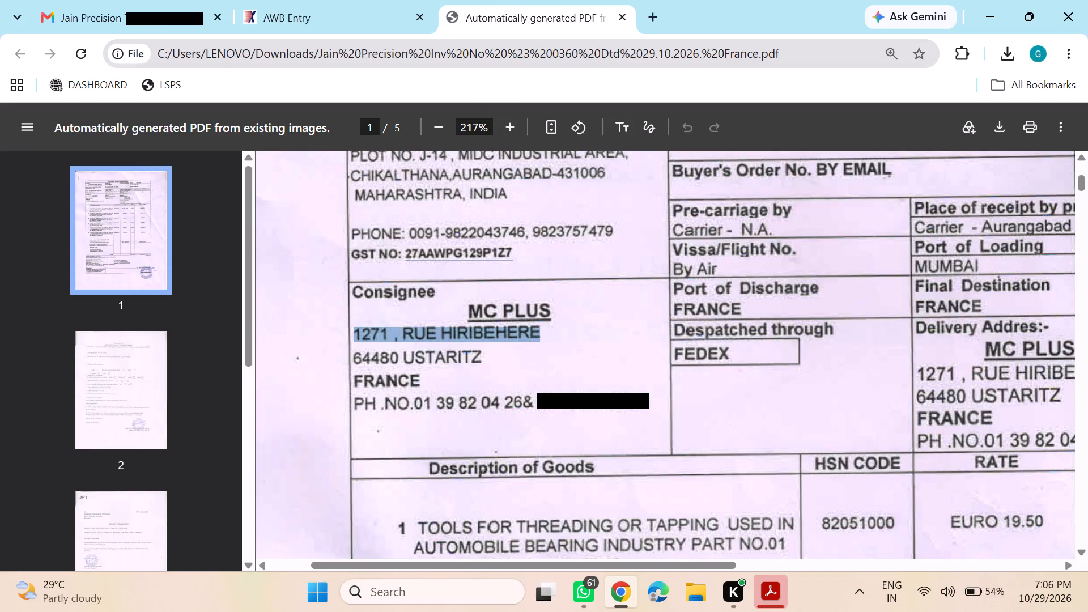
drag(354, 359, 405, 356)
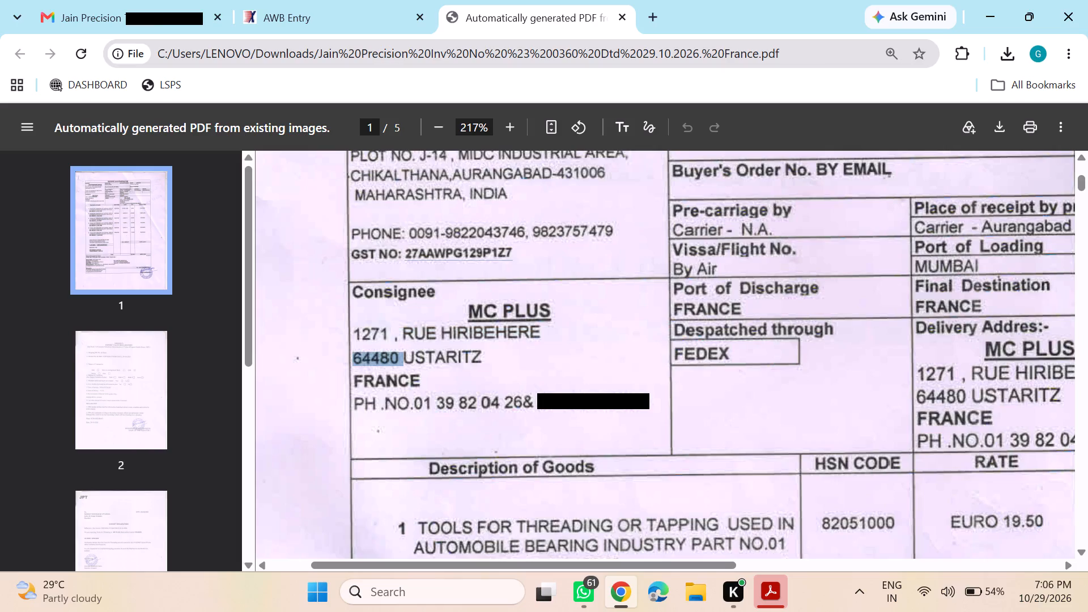
drag(409, 358, 422, 377)
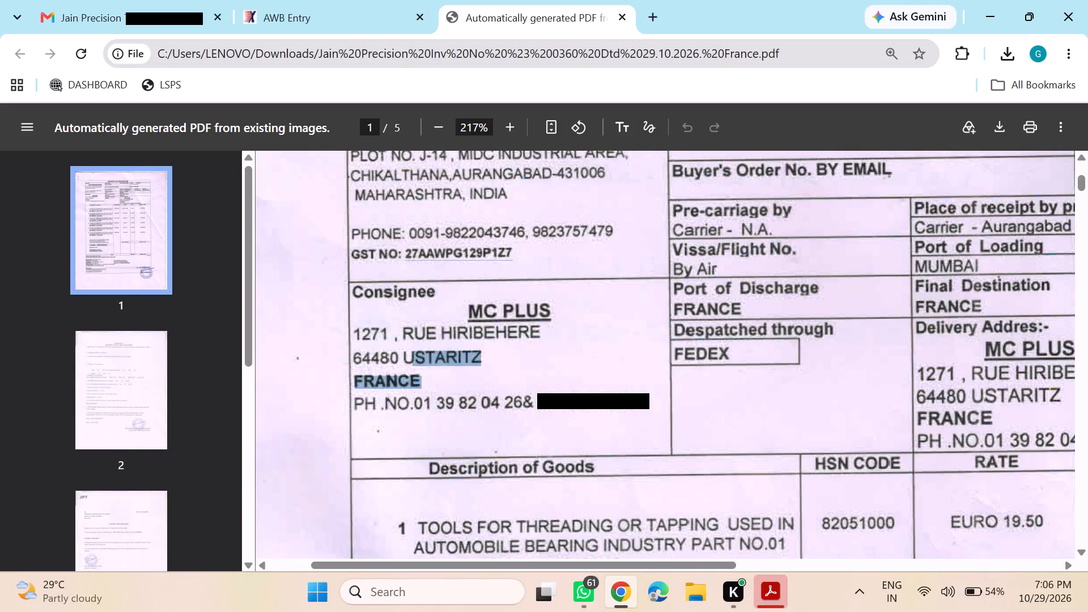
drag(402, 355, 422, 379)
key(ctrl+c)
scroll(677, 438, down, 1)
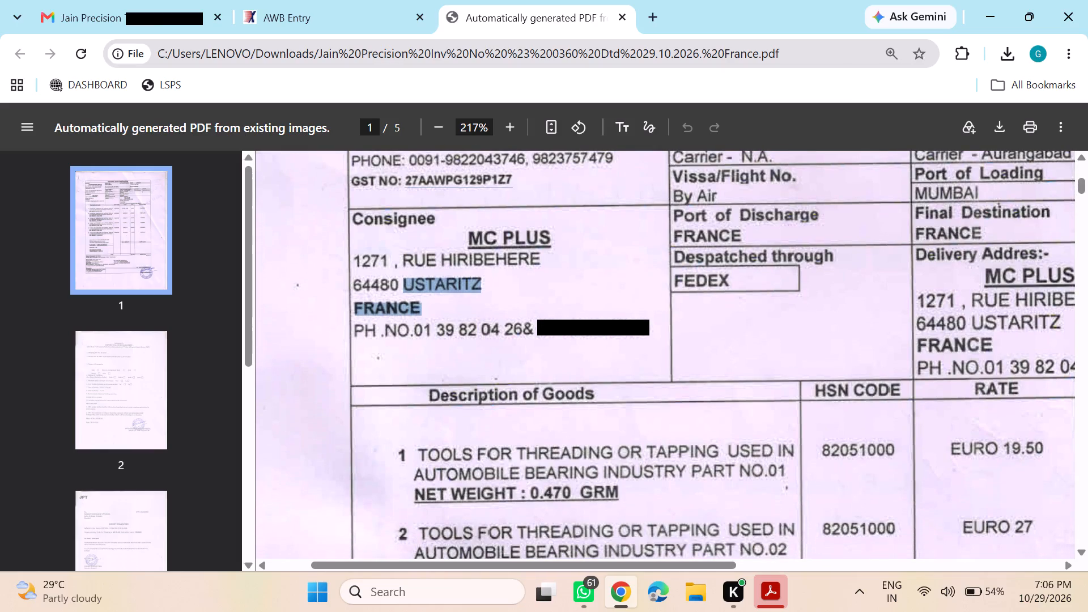
click(367, 0)
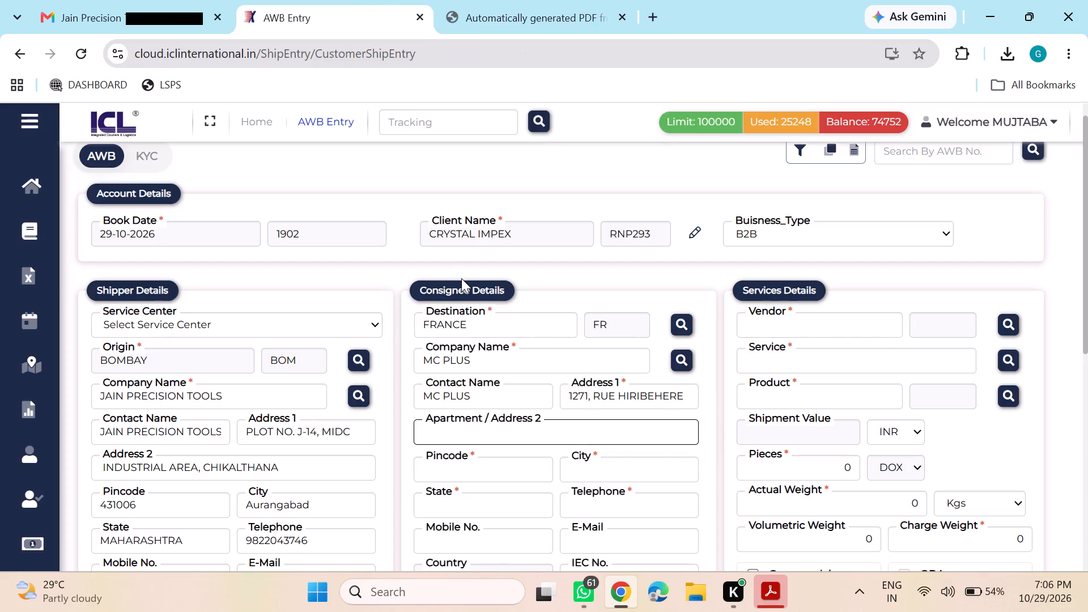
key(ctrl+v)
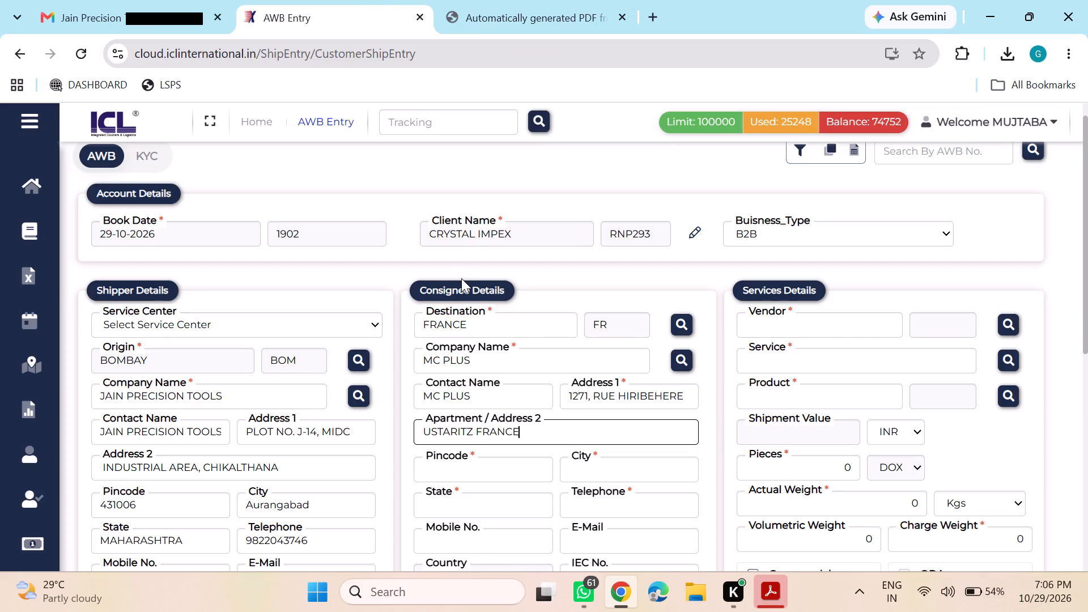
key(Tab)
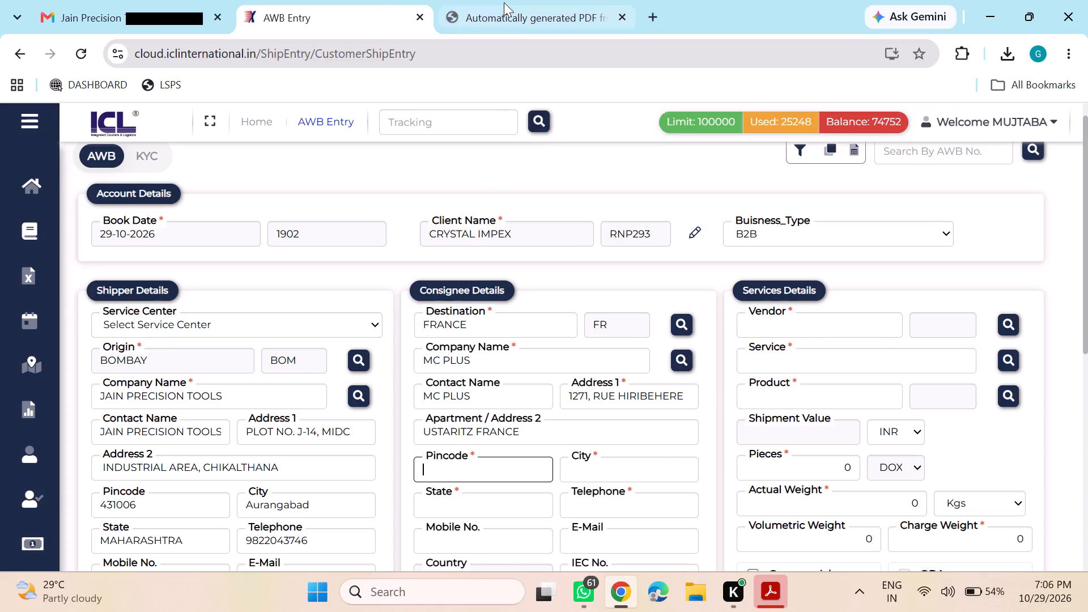
Copy the postal code from the invoice's consignee address into the consignee's Pincode.
click(504, 2)
double_click(384, 278)
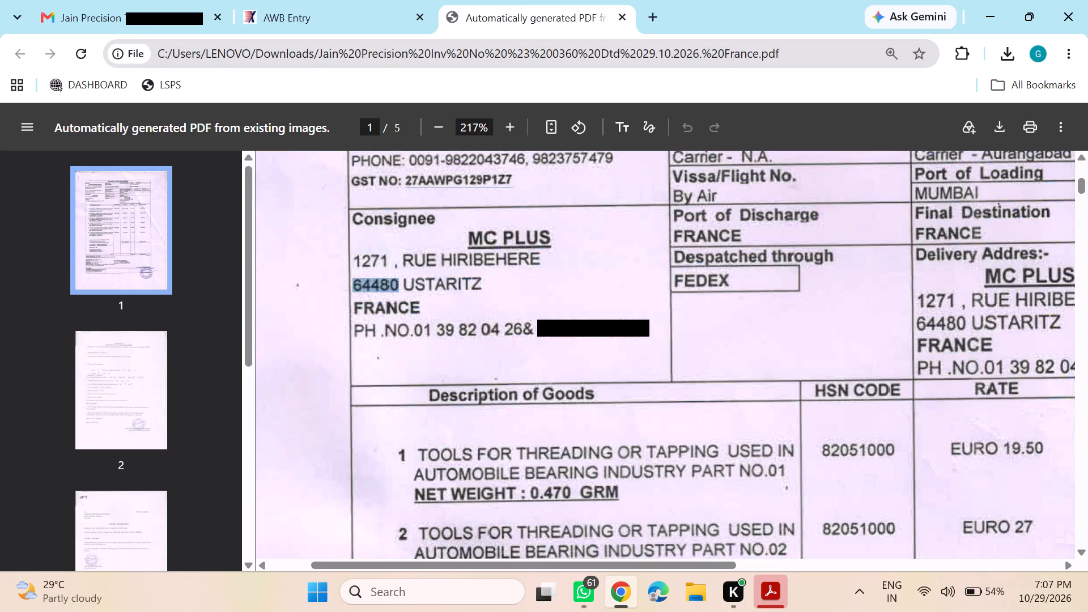
key(ctrl+c)
click(386, 0)
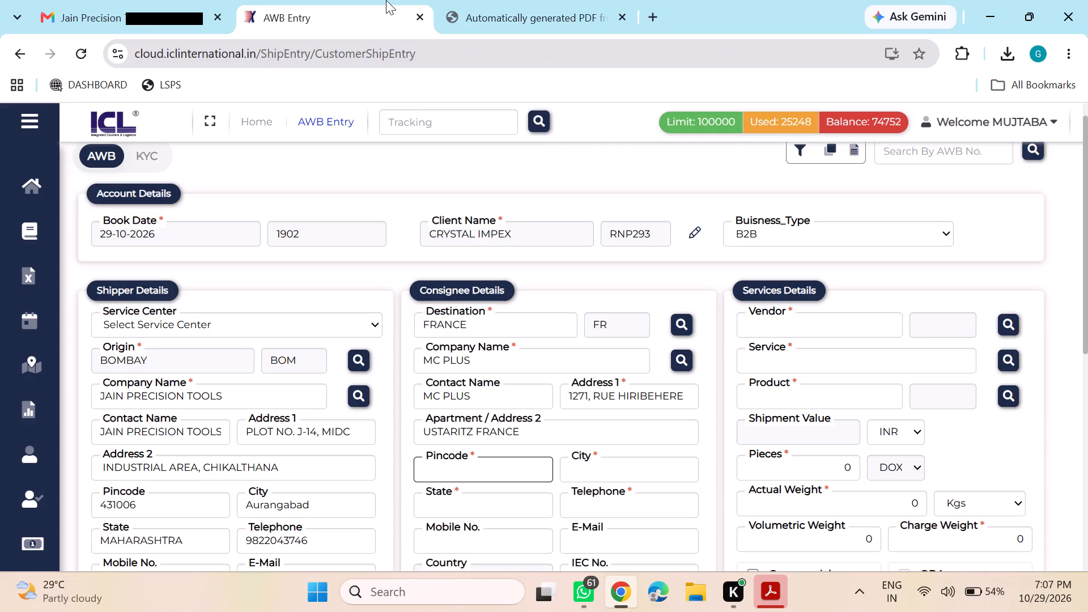
key(ctrl+v)
key(Tab)
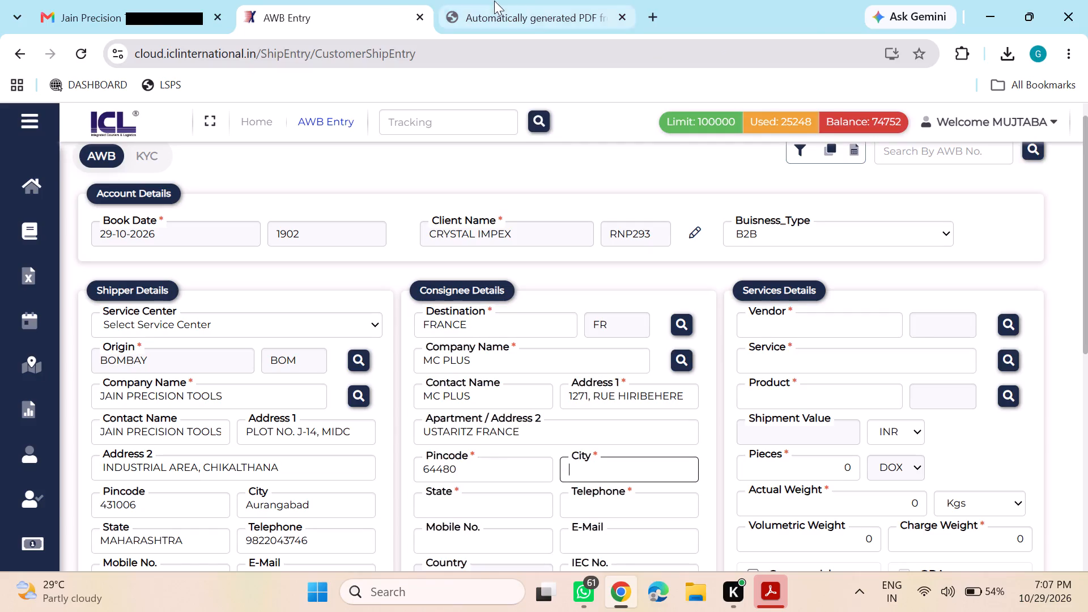
Copy the town name USTARITZ from the invoice's consignee address into the consignee's City.
click(494, 1)
double_click(450, 284)
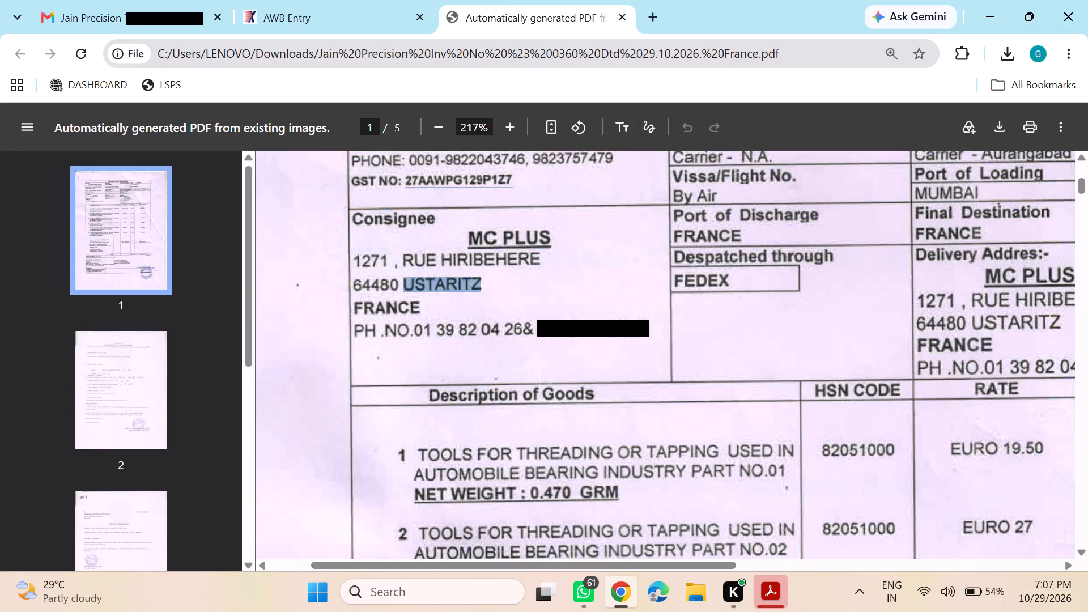
key(ctrl+c)
click(296, 0)
key(ctrl+v)
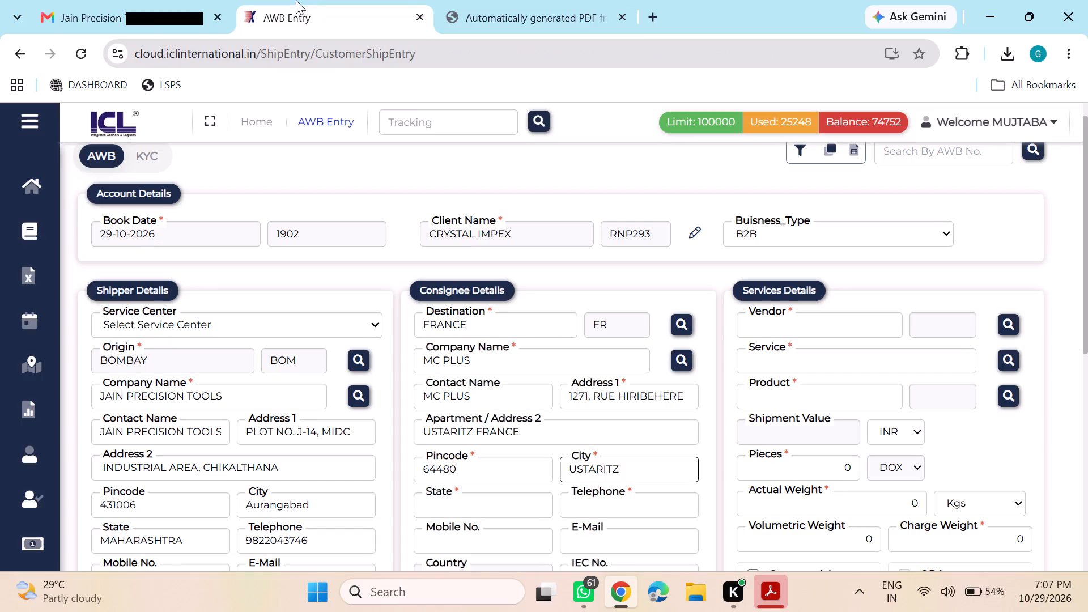
key(Tab)
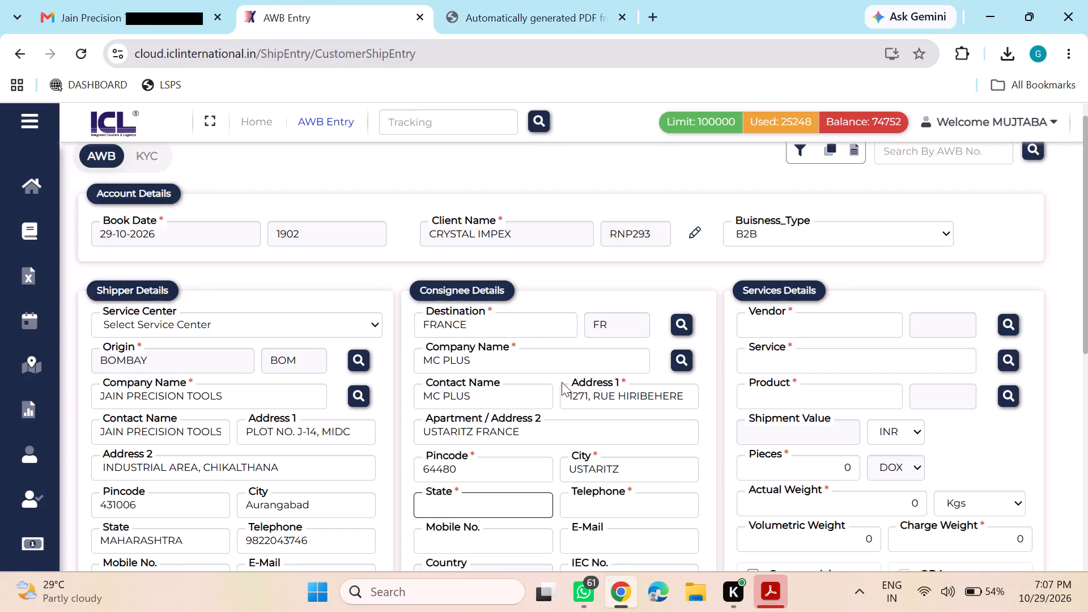
Set the consignee's State to FR.
text(FR)
scroll(562, 382, down, 1)
key(Tab)
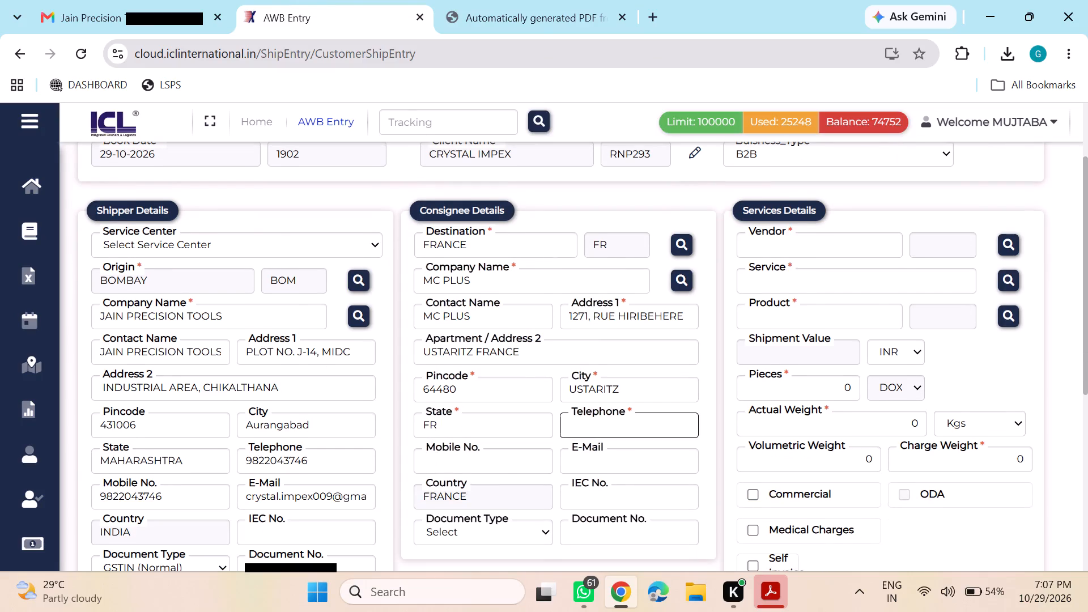
Copy the second phone number in the invoice's consignee block into the consignee's Telephone.
click(536, 29)
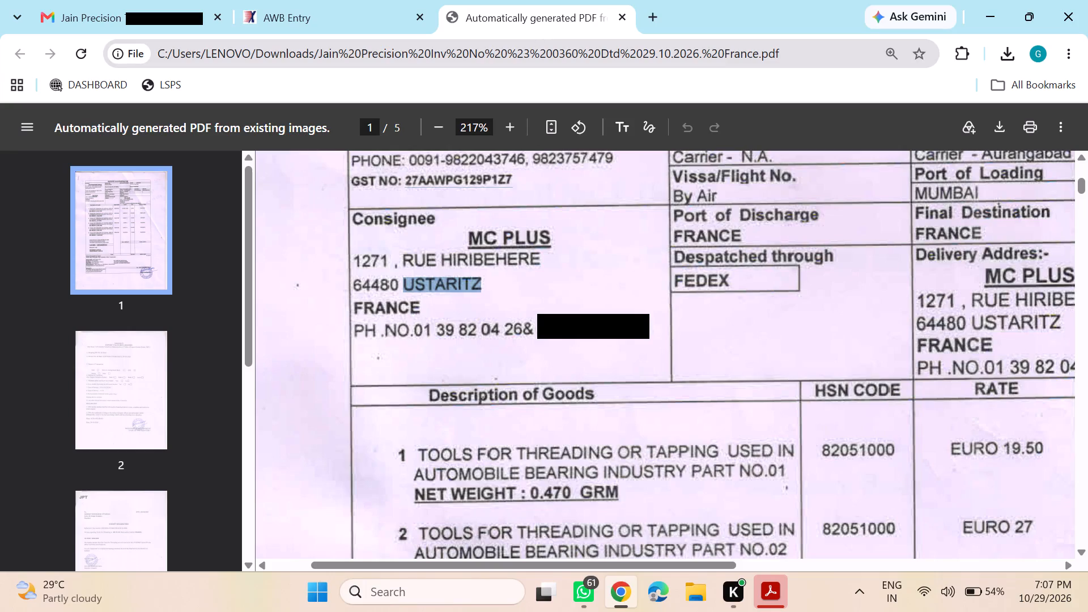
drag(437, 331, 488, 330)
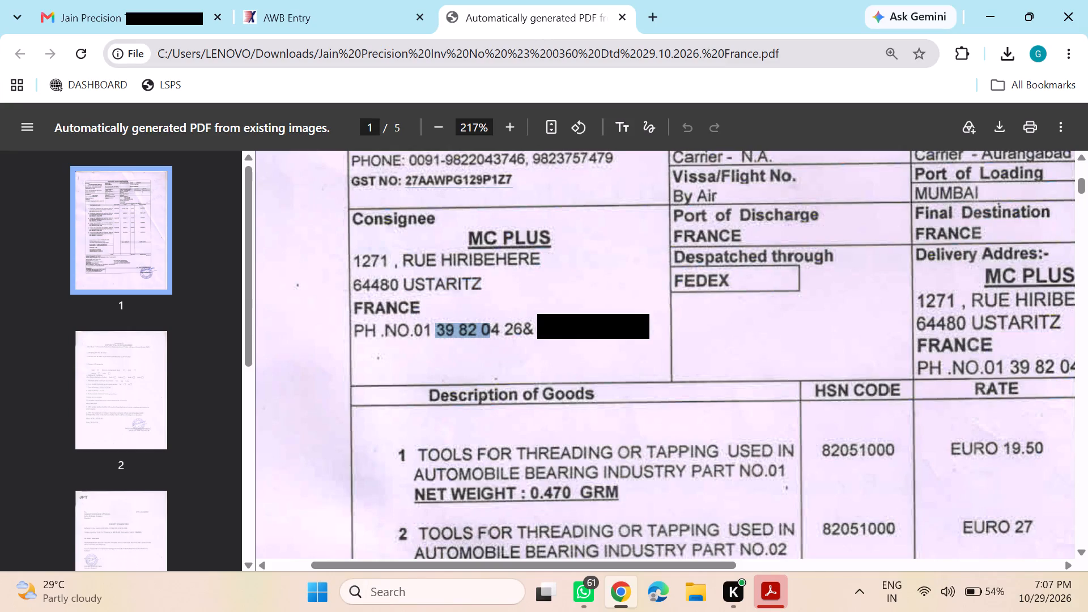
drag(488, 330, 490, 330)
drag(540, 329, 647, 329)
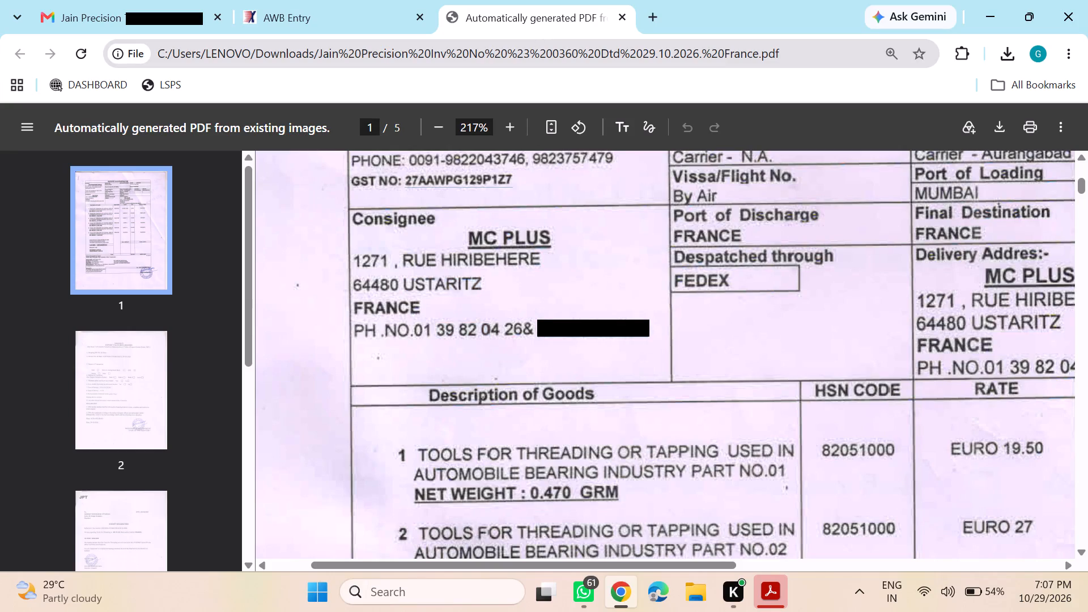
key(ctrl+c)
click(330, 0)
key(ctrl+v)
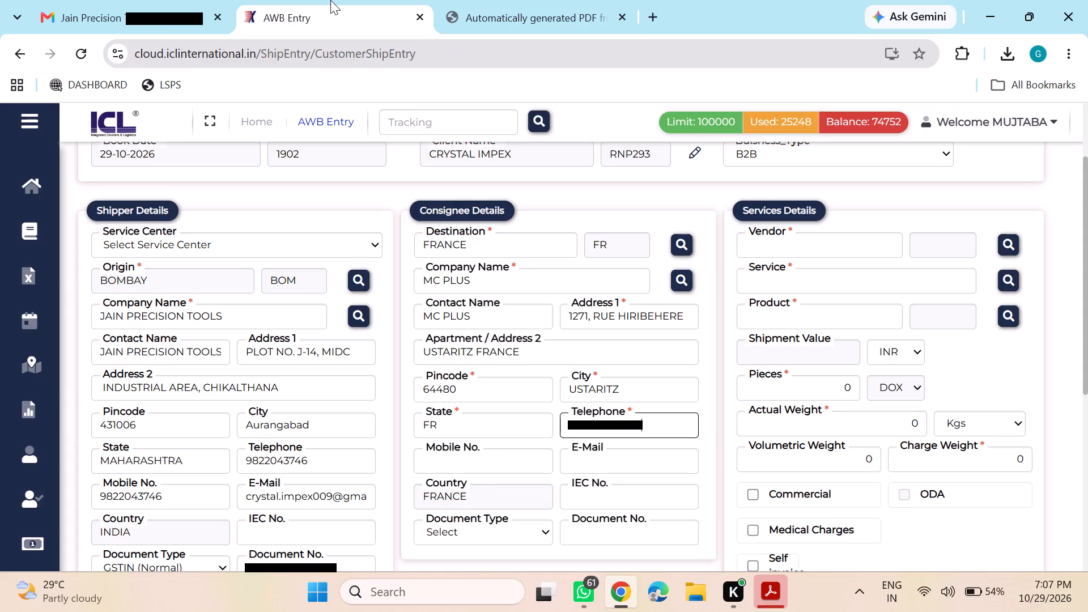
key(Tab)
Copy the first phone number in the invoice's consignee block, without its leading two digits, into the consignee's Mobile No.
click(487, 0)
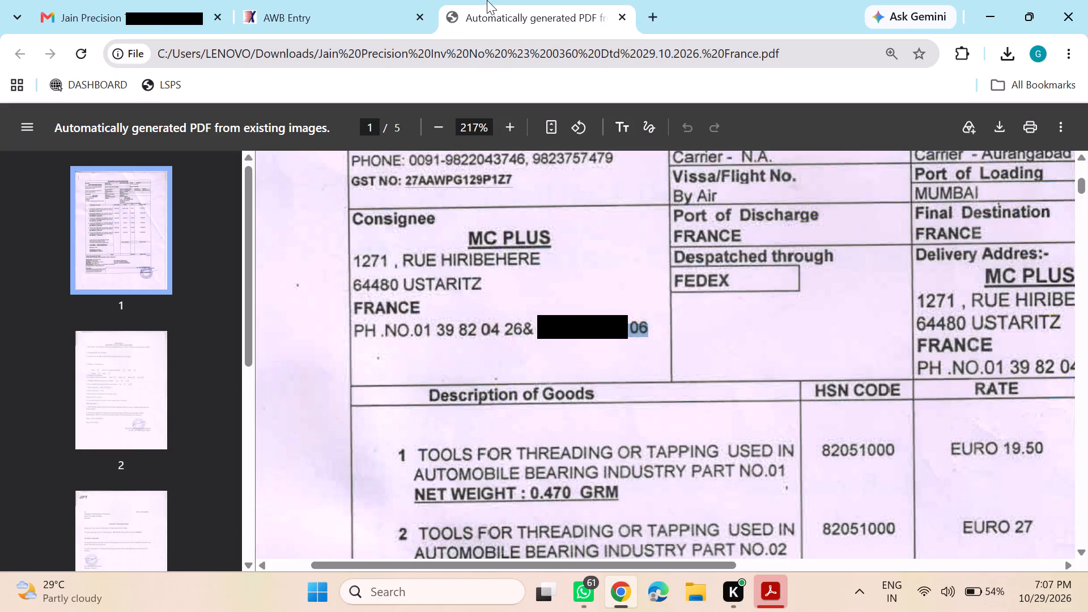
click(373, 0)
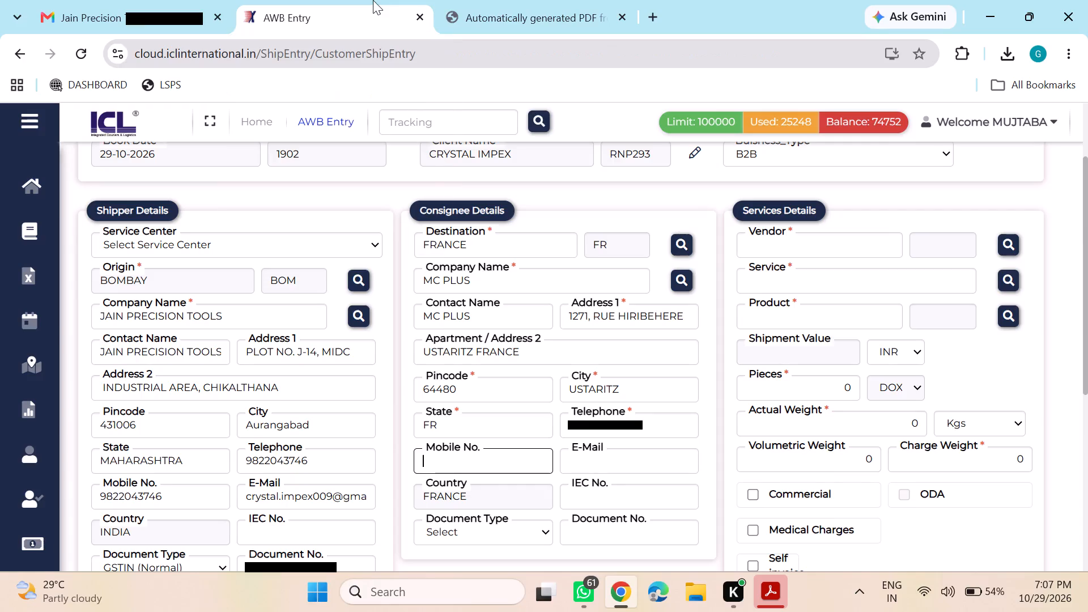
click(520, 18)
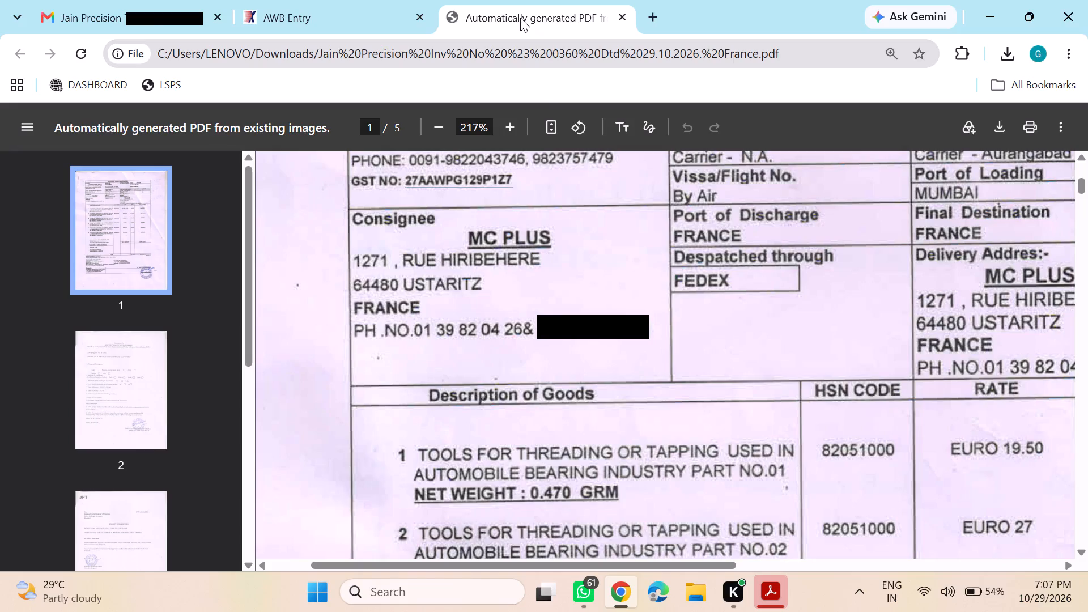
drag(439, 329, 447, 329)
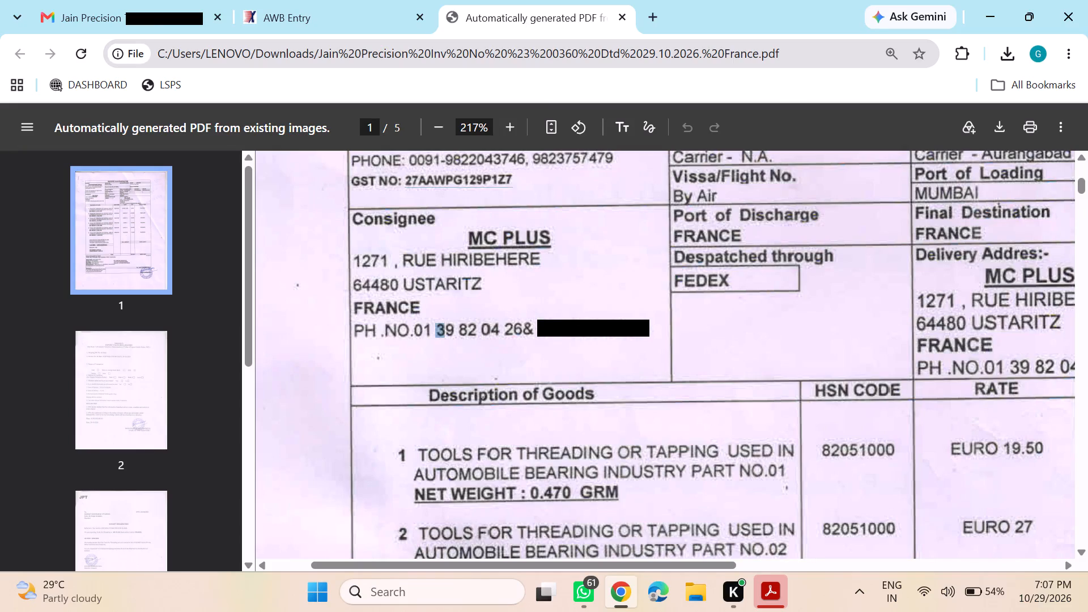
drag(447, 329, 498, 328)
key(ctrl+c)
key(shift+Right)
key(shift+Right)
key(shift+Right)
click(454, 326)
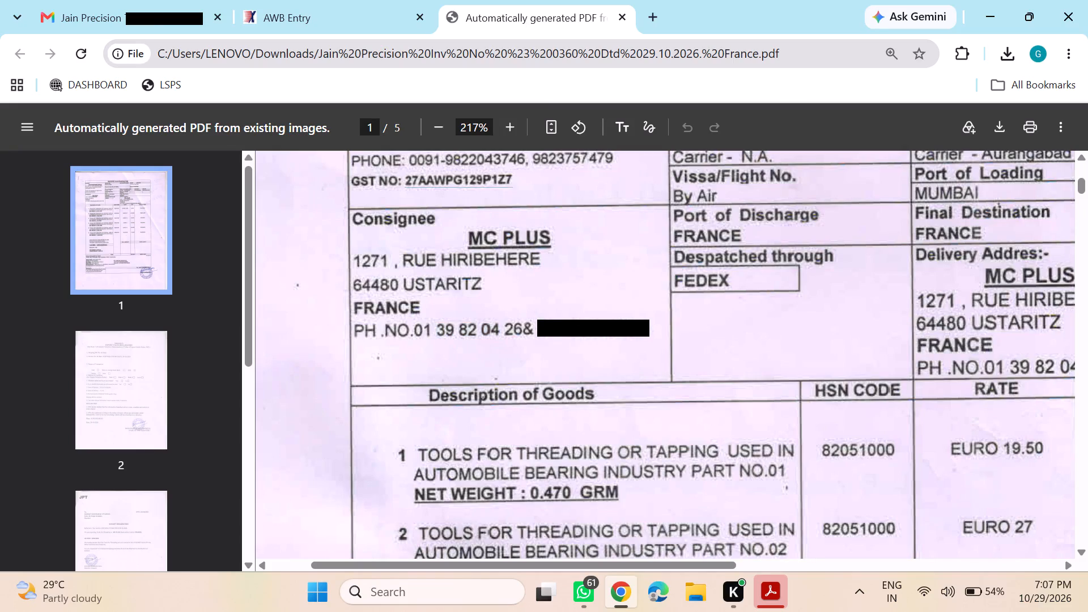
drag(437, 329, 521, 329)
key(ctrl+c)
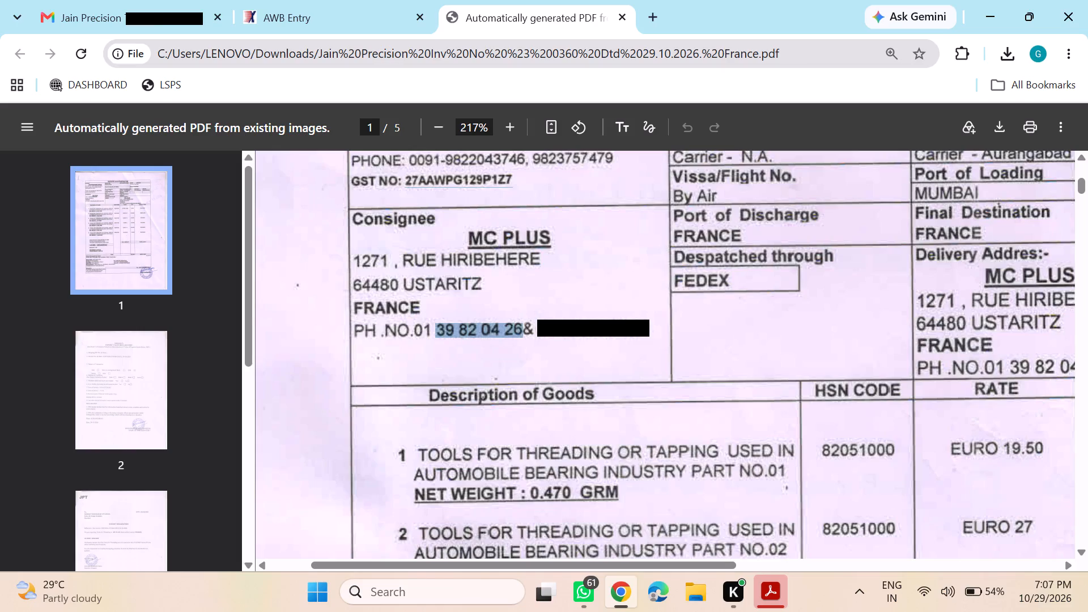
click(358, 0)
key(ctrl+v)
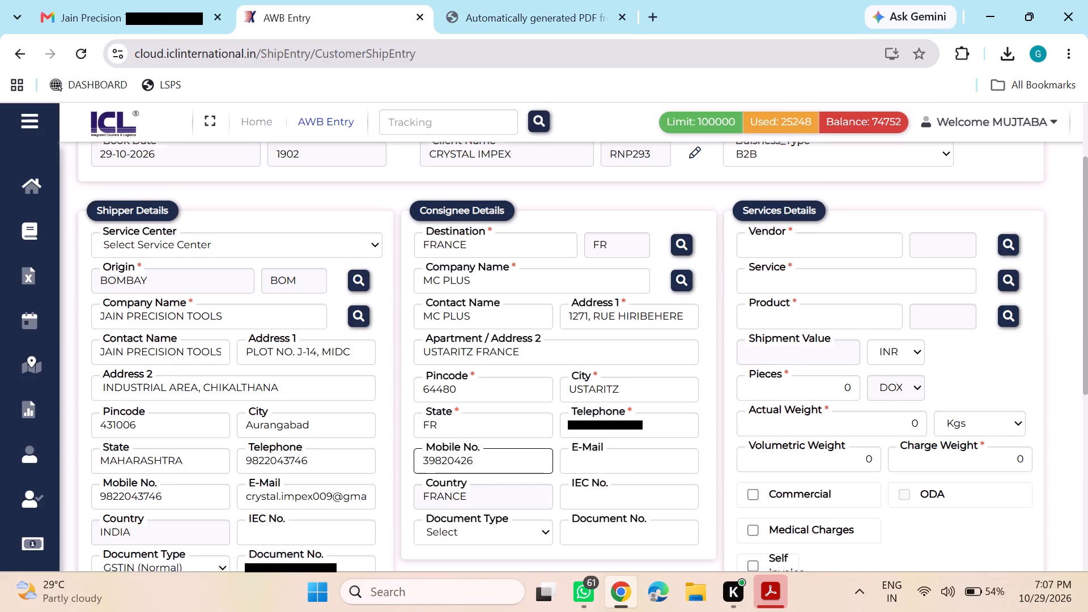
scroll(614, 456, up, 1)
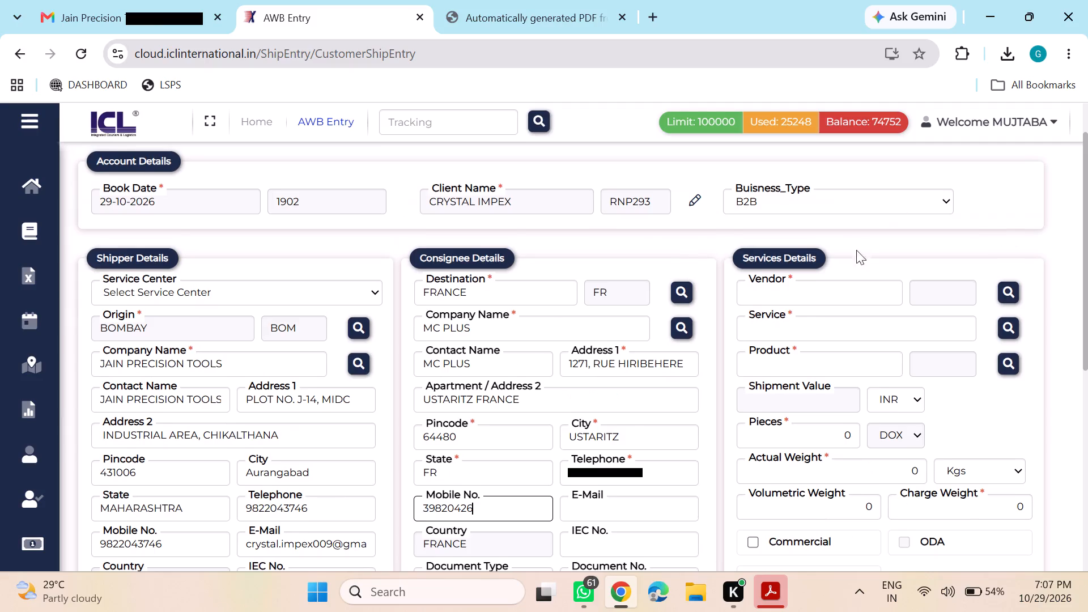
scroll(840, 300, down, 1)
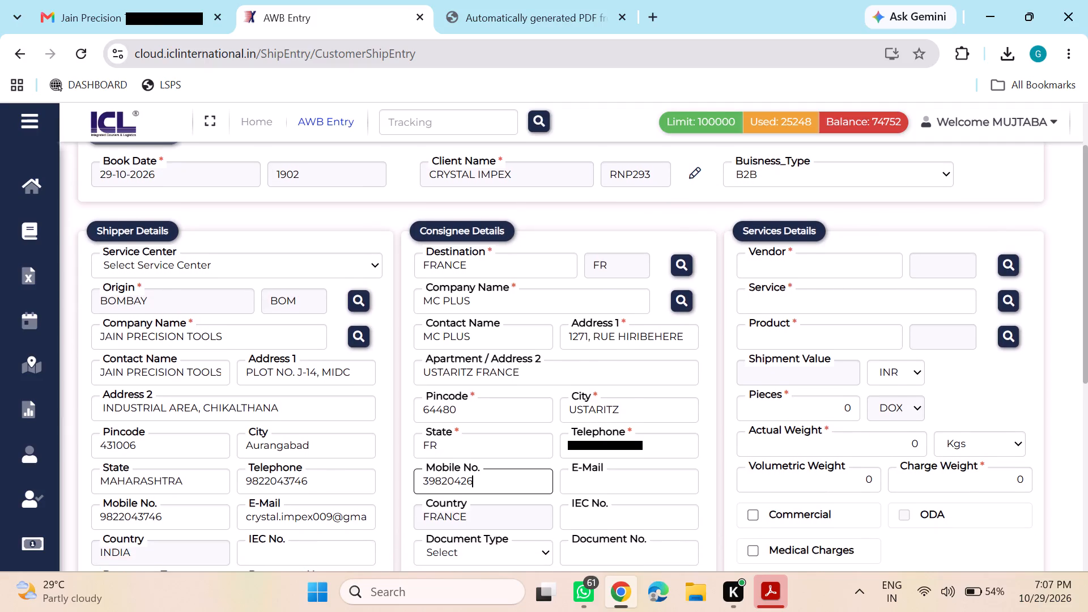
Set the shipment's vendor to FEDERAL EXPRESS CORPORATION, with service INTERNATIONAL PRIORITY and product OTHER PACKAGE.
click(831, 275)
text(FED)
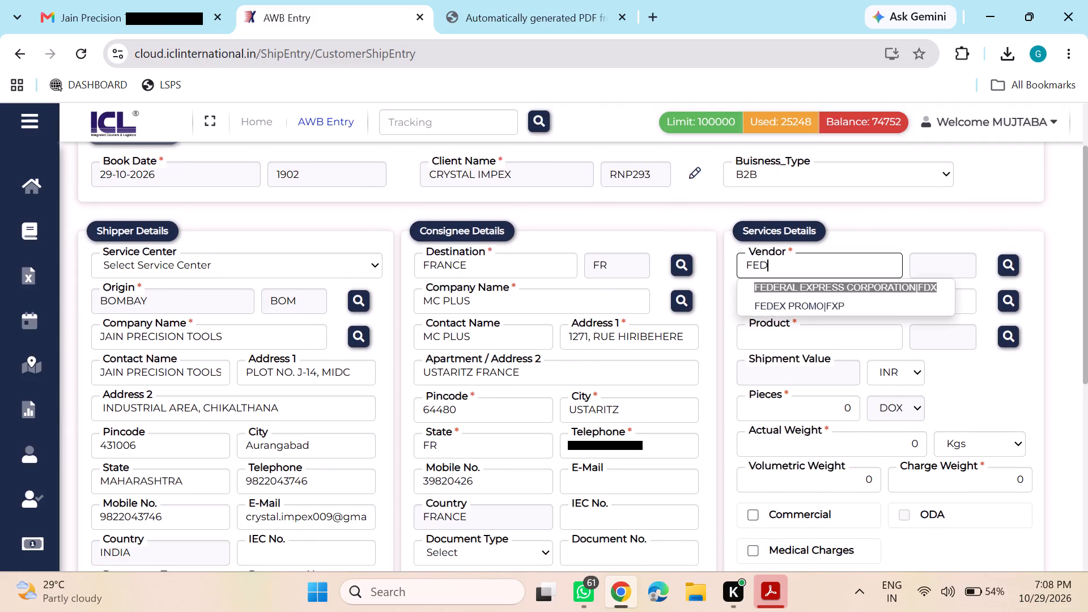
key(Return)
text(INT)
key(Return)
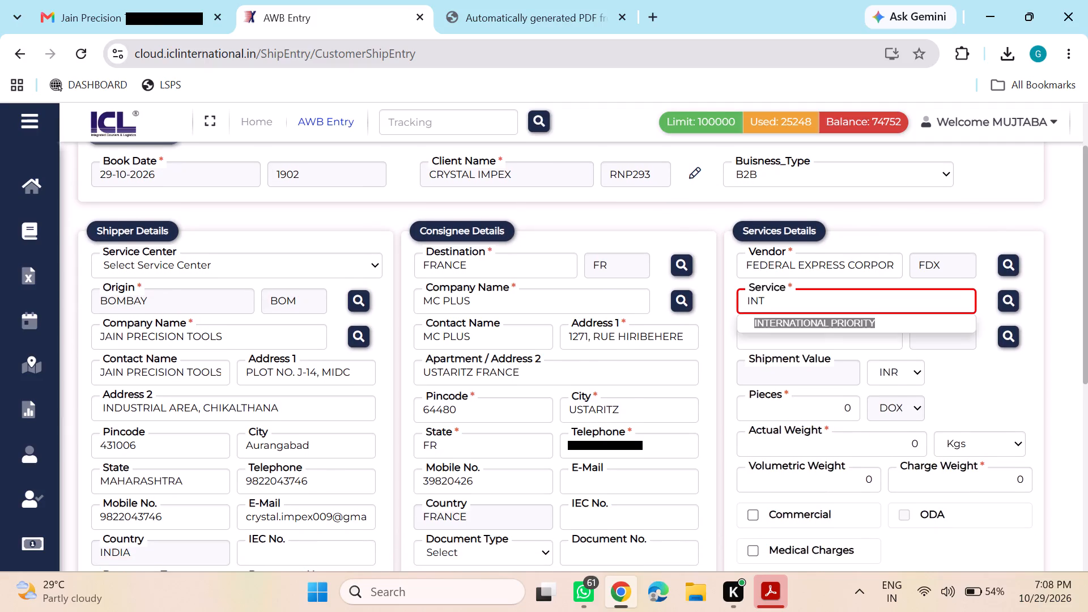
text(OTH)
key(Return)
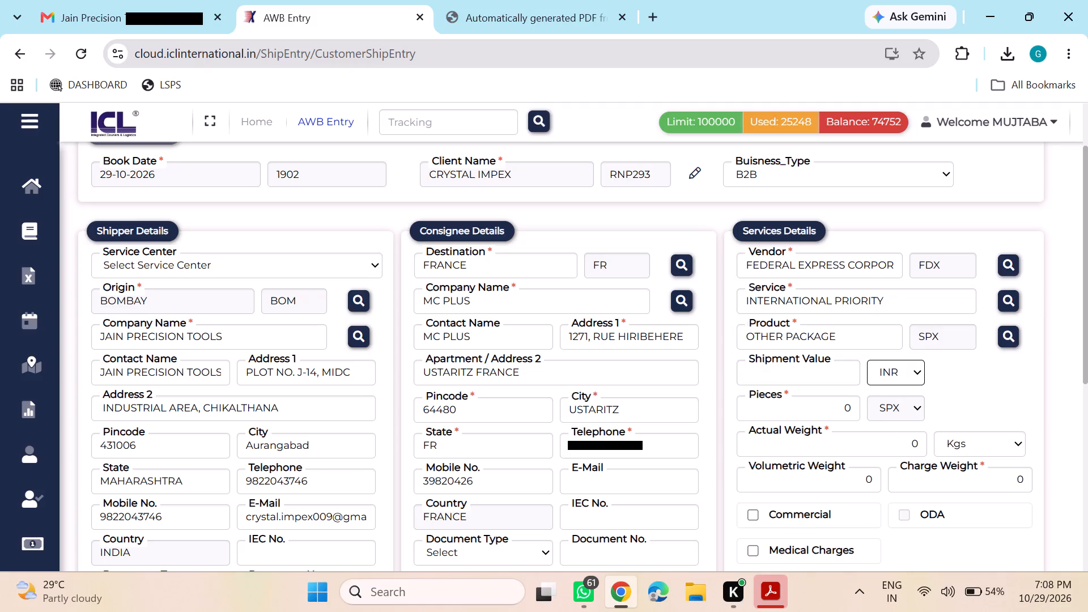
Set the shipment value's currency to USD and the number of pieces to 1.
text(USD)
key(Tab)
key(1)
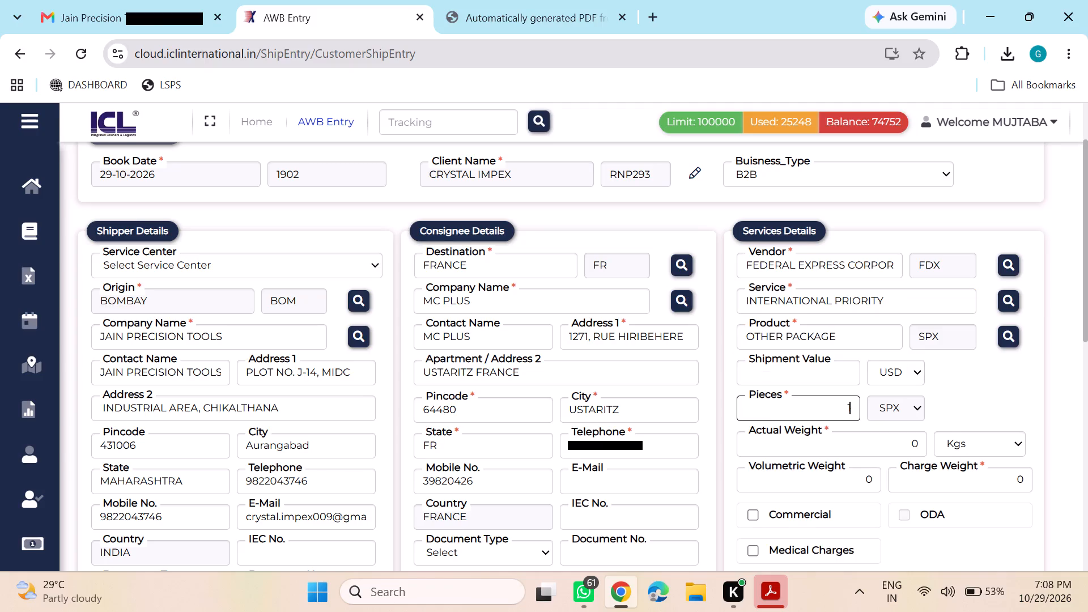
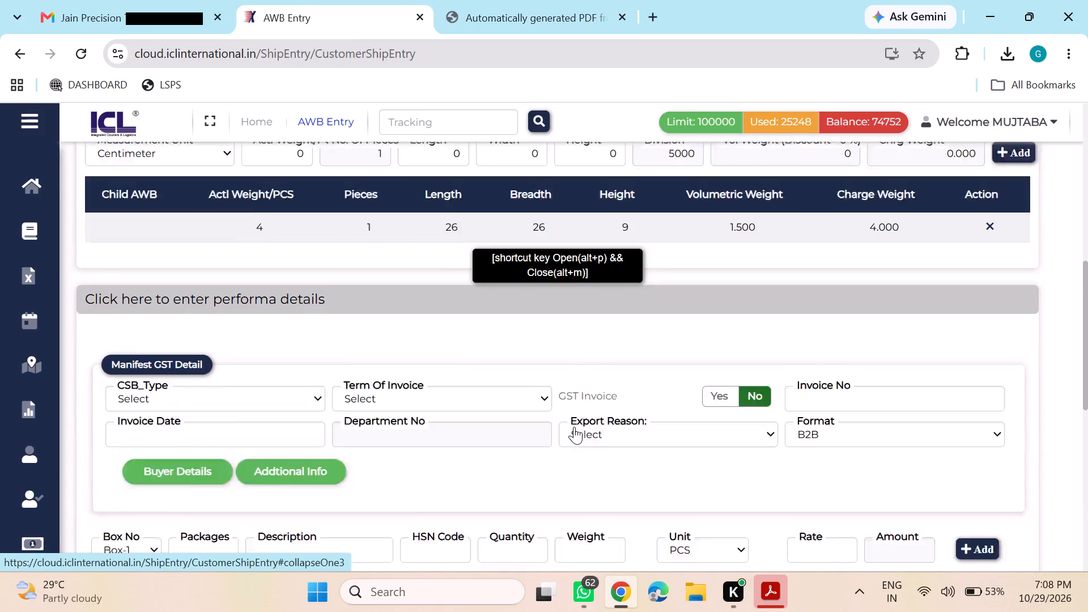
Enter EXP/26-27/0360 as the Invoice No in the Manifest GST Detail section of the performa details.
scroll(574, 427, down, 1)
click(838, 334)
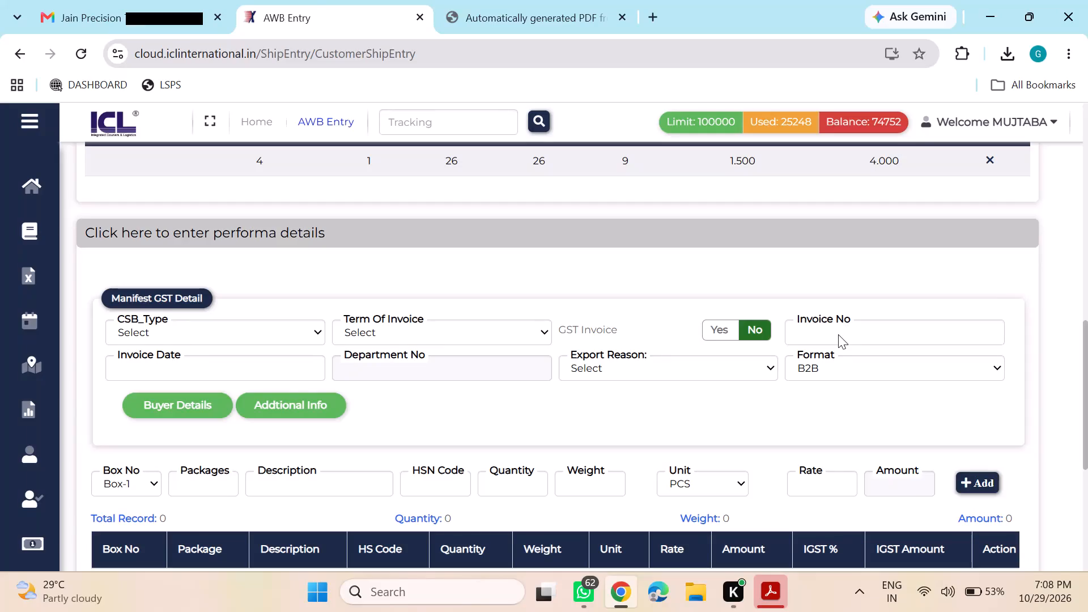
key(ctrl+v)
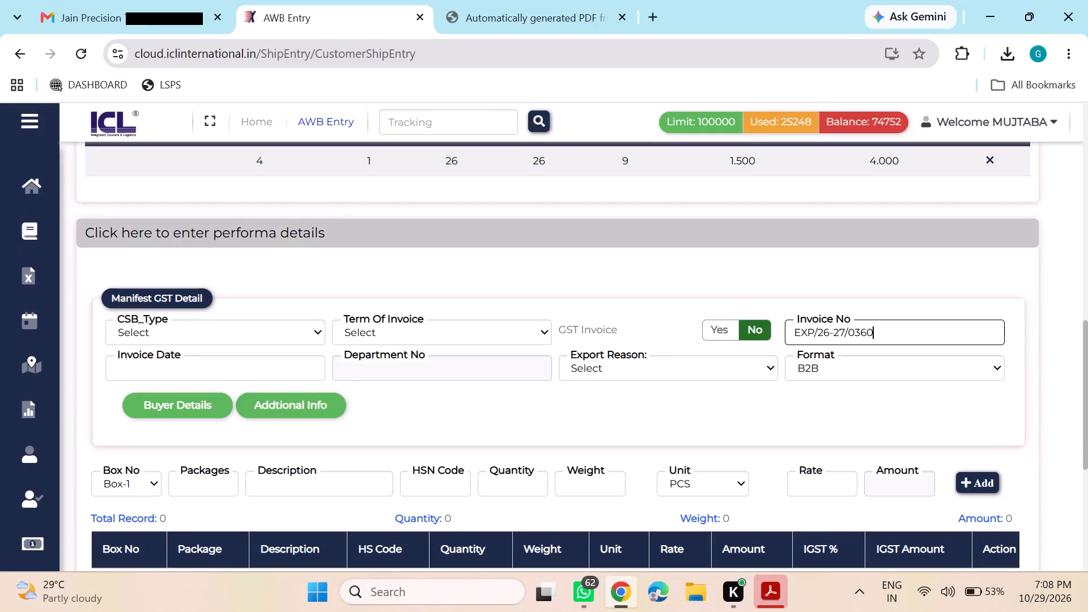
Set the Export Reason in the Manifest GST Detail section to Commercial.
click(602, 367)
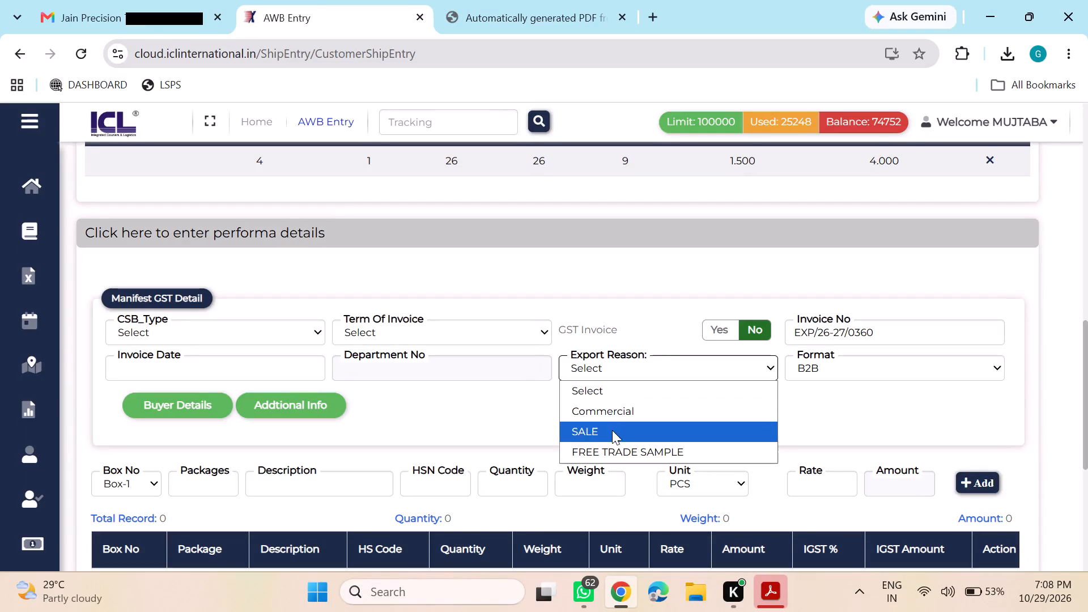
click(625, 412)
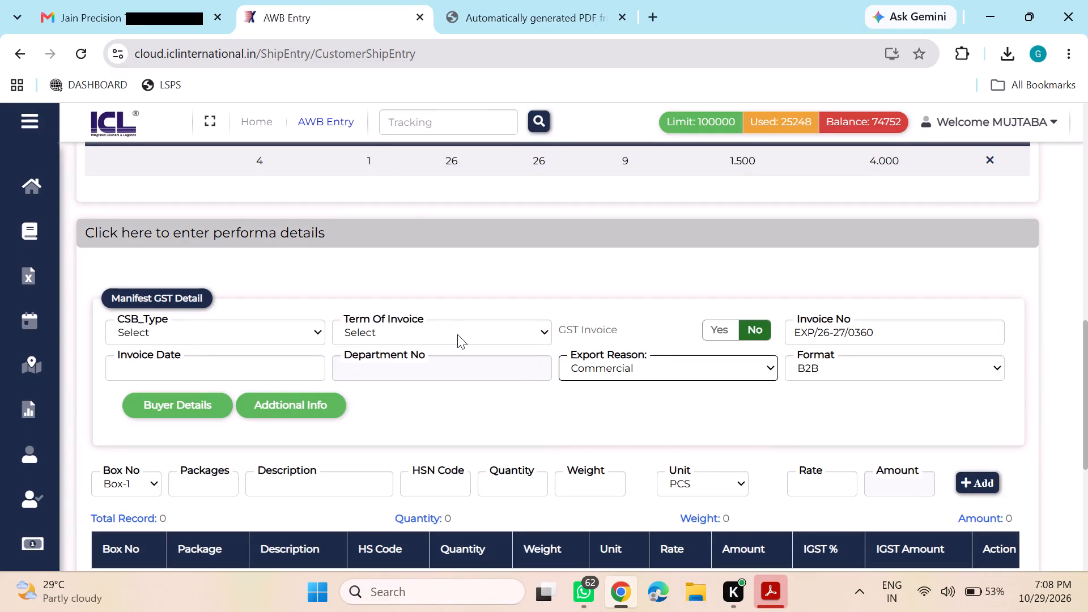
Open the Term of Invoice options in the Manifest GST Detail section.
click(454, 330)
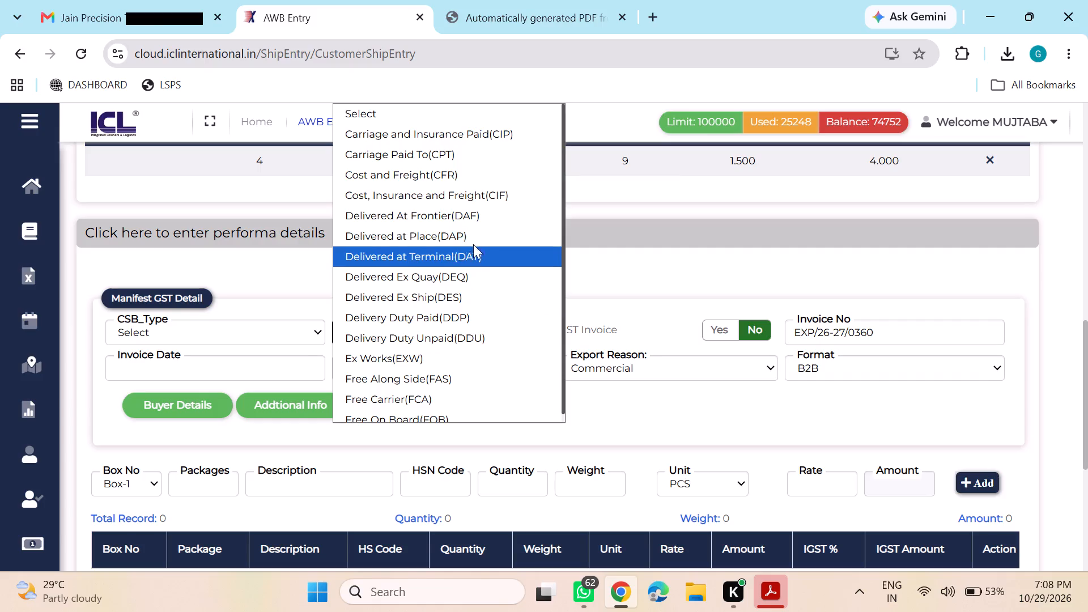
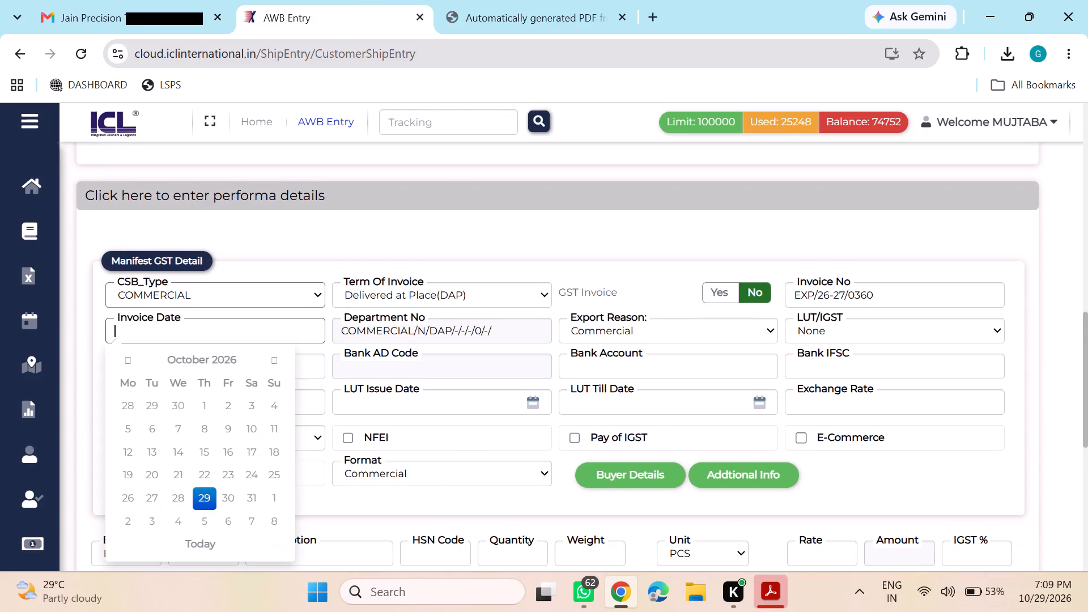
Set the Invoice Date in the Manifest GST Detail section to 29/10/2026.
click(194, 497)
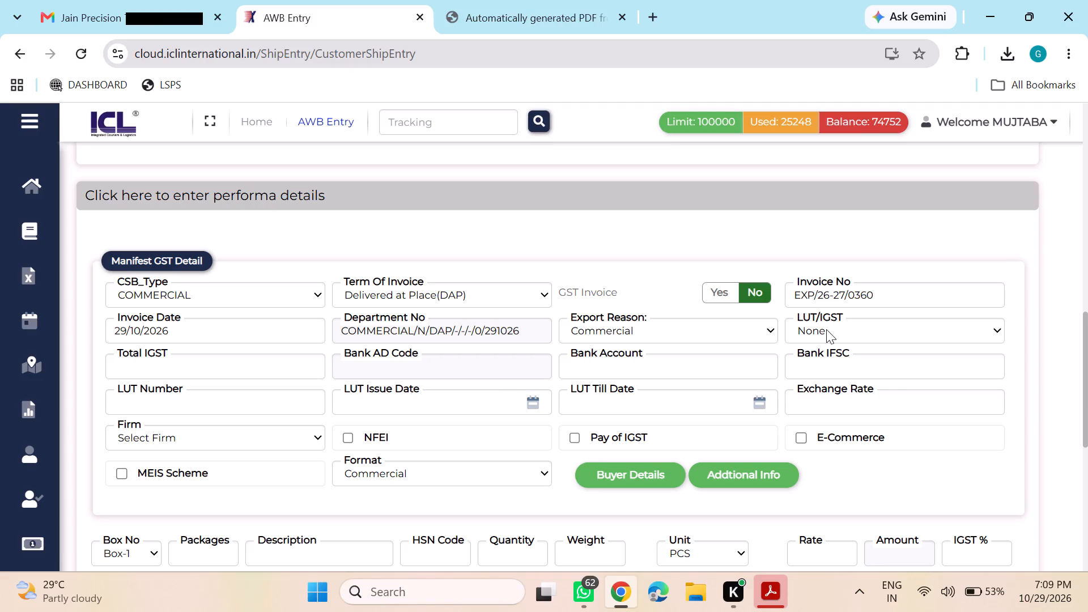
Set LUT/IGST in the Manifest GST Detail section to EXPORT AGAINST LUT.
drag(826, 329, 826, 392)
click(826, 392)
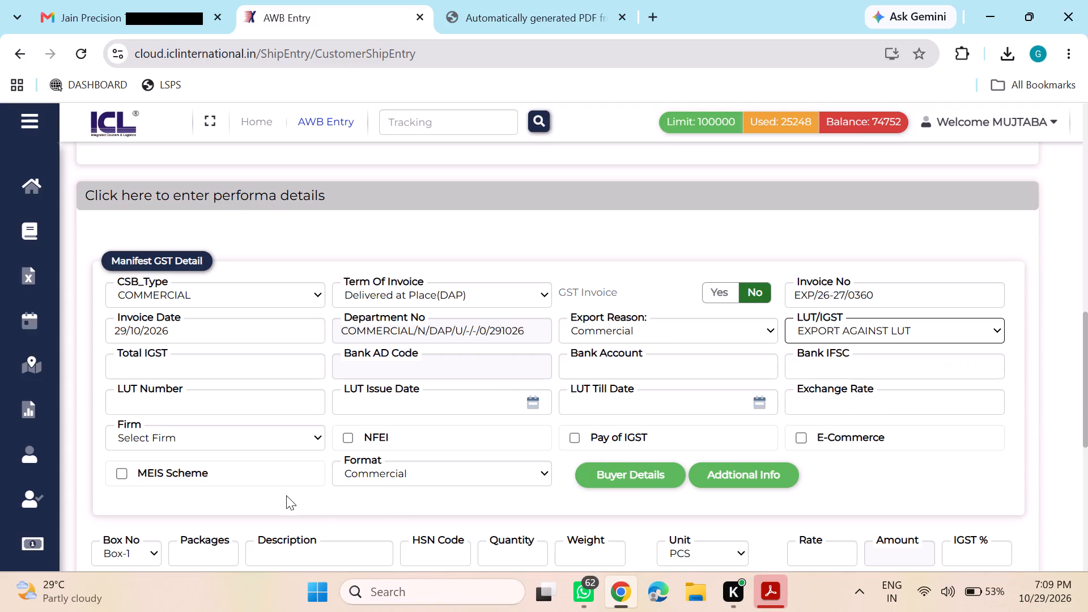
Set the Firm in the Manifest GST Detail section to Non Govt.
click(275, 424)
click(275, 426)
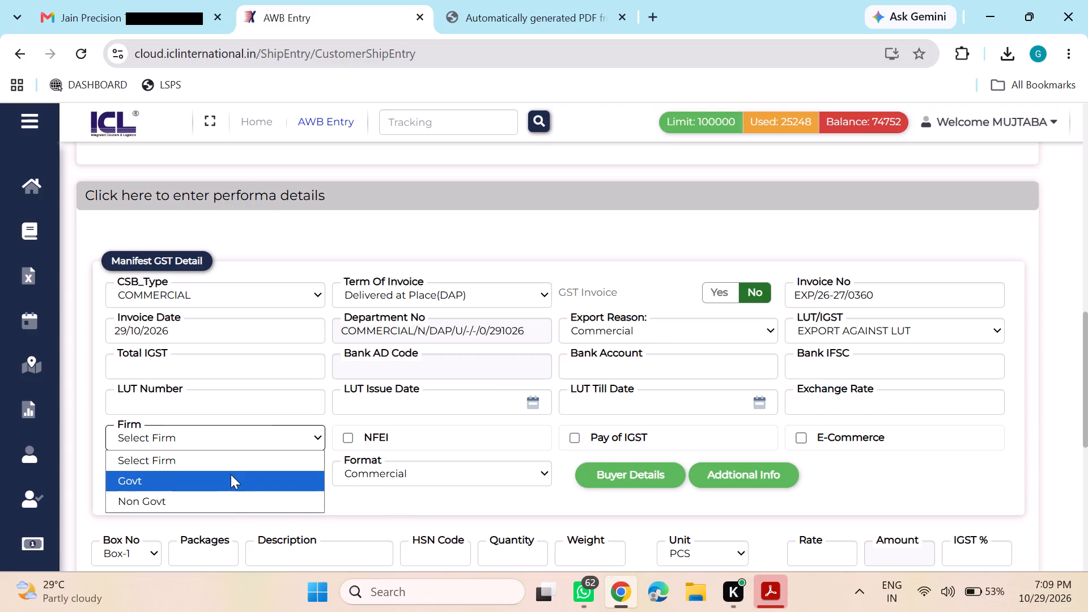
click(229, 495)
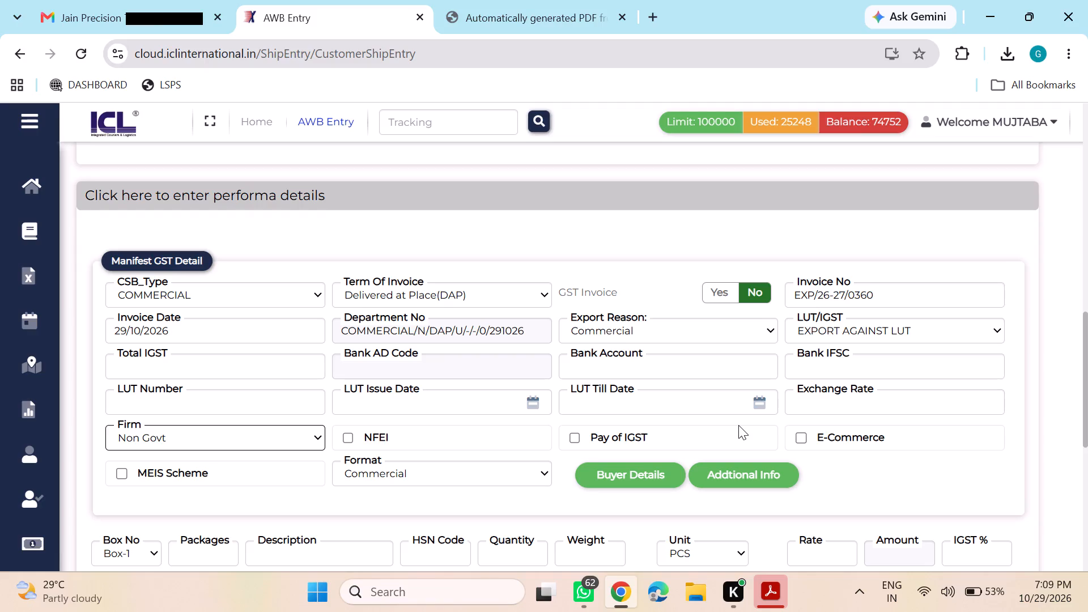
Open the buyer details of the performa section and enter MC PLUS as both the buyer's Name and Person.
scroll(738, 425, down, 1)
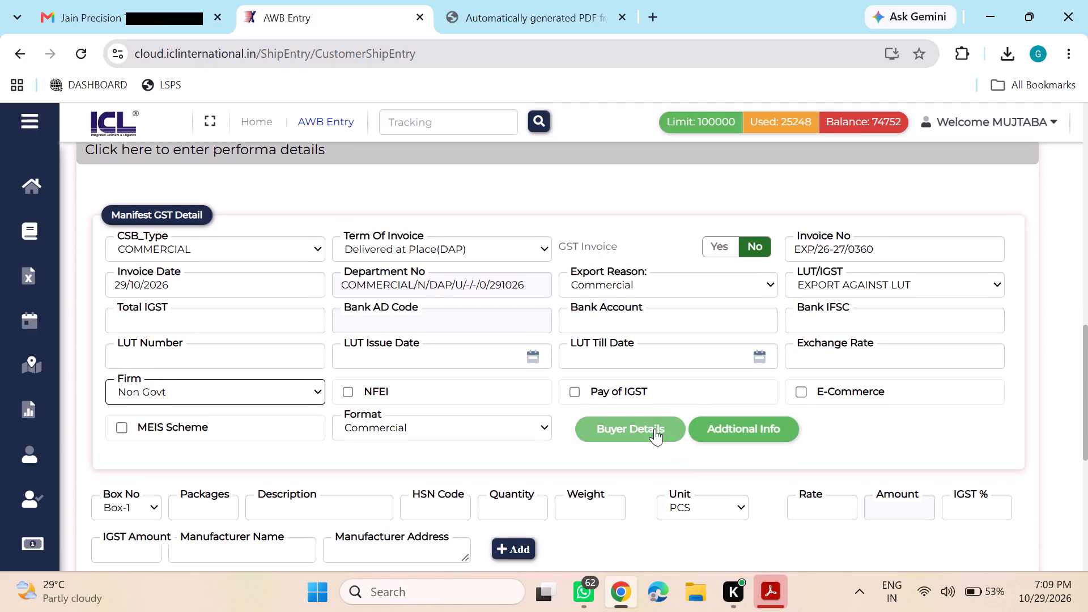
click(654, 428)
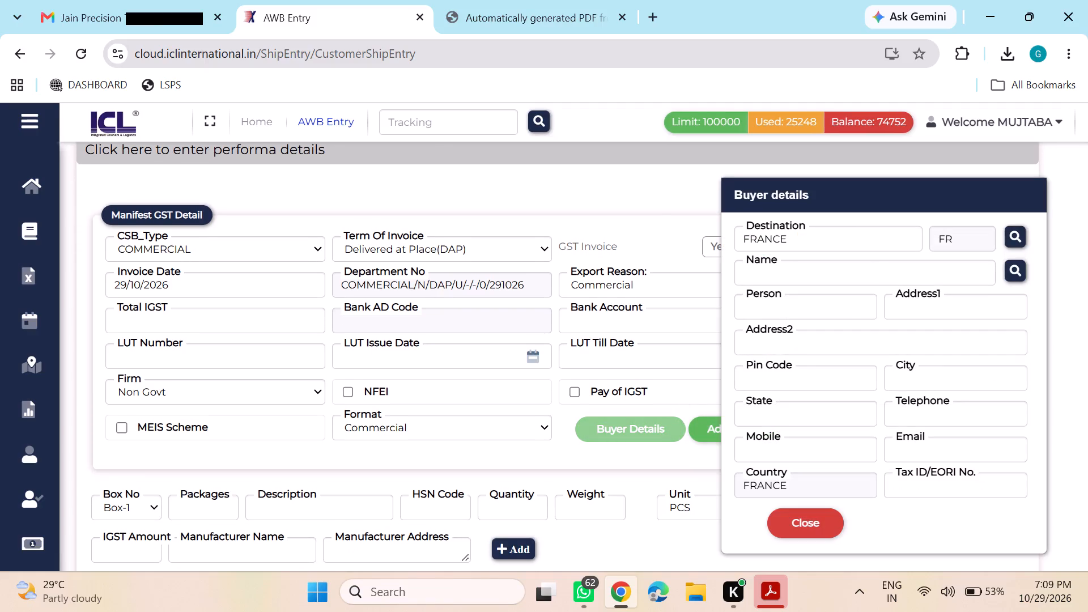
click(857, 273)
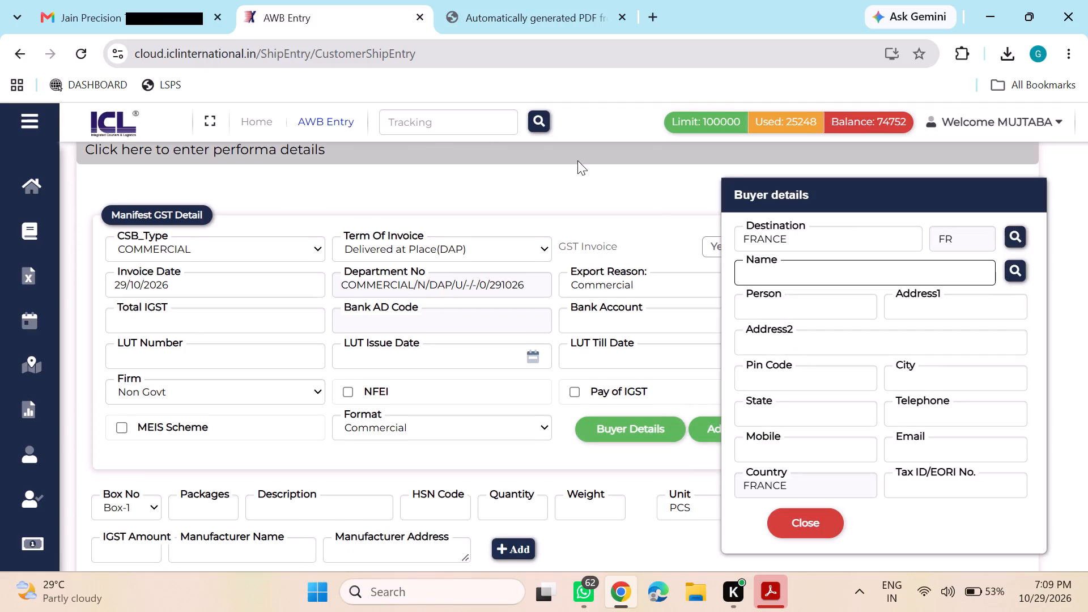
key(super+v)
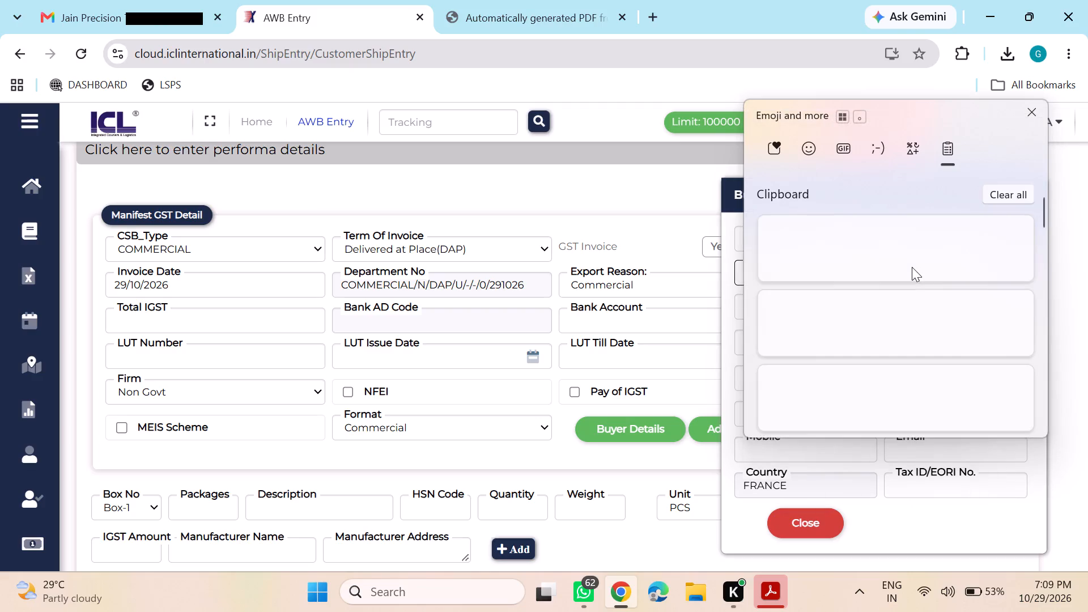
scroll(912, 267, down, 5)
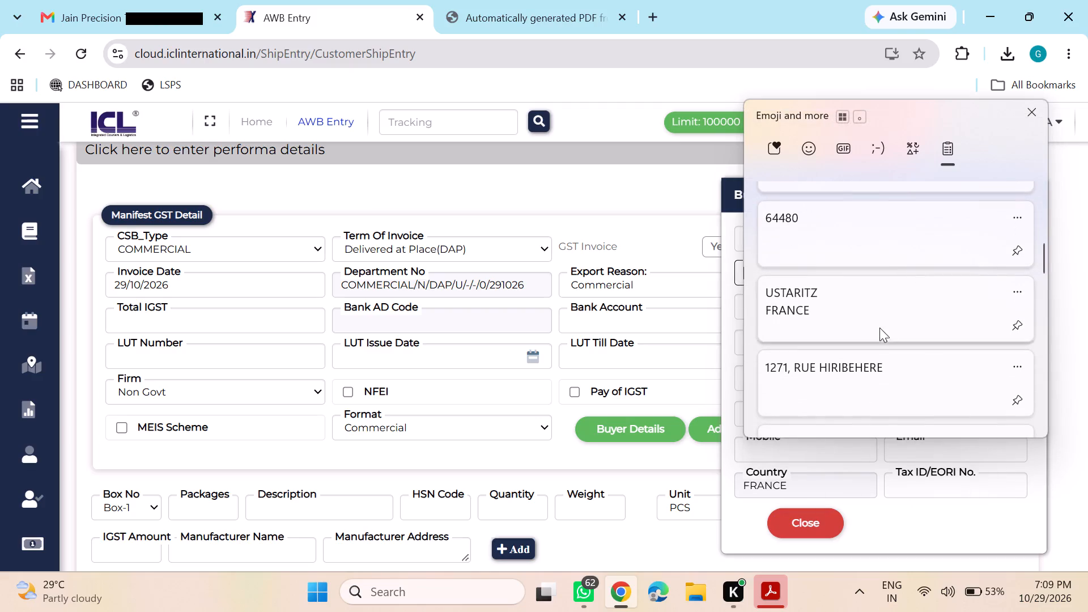
scroll(878, 356, down, 1)
click(868, 377)
key(ctrl+v)
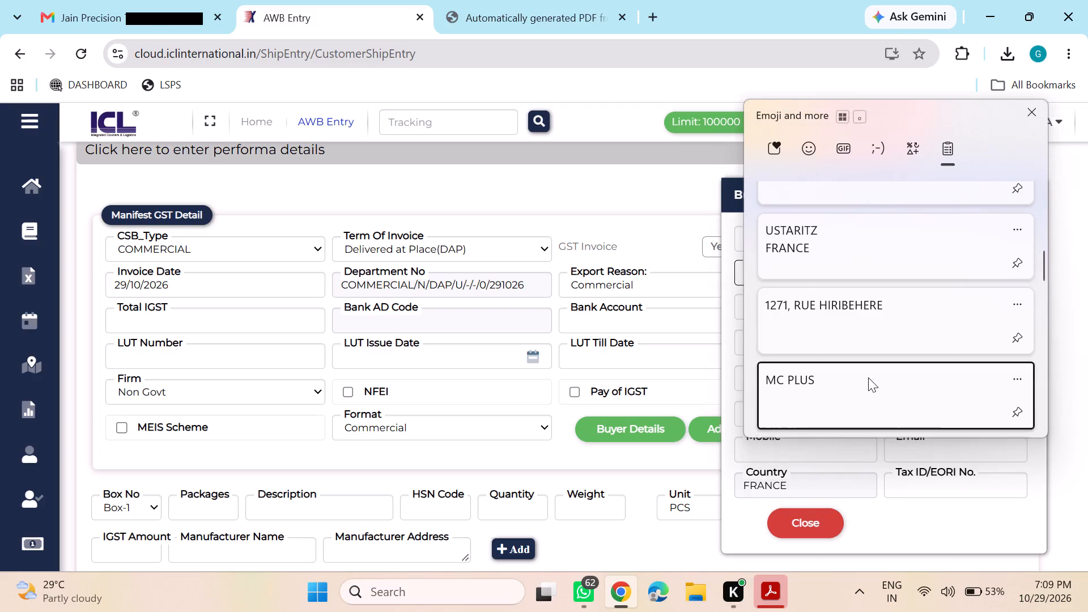
key(Tab)
key(ctrl+v)
key(Tab)
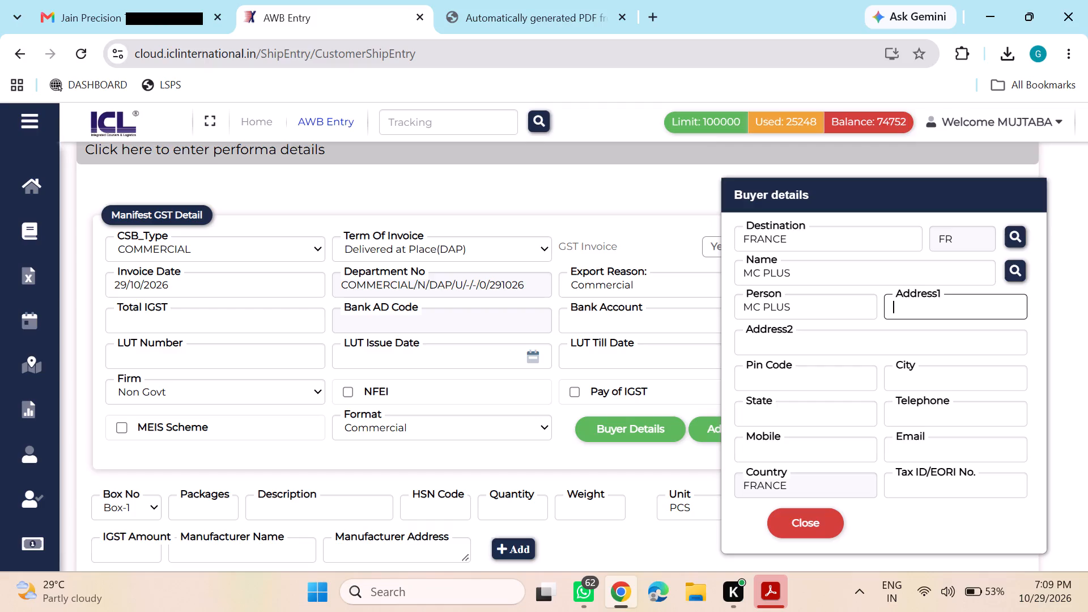
Fill the buyer's Address1 with the consignee's previously copied street line from the clipboard history.
key(super+v)
scroll(868, 377, down, 1)
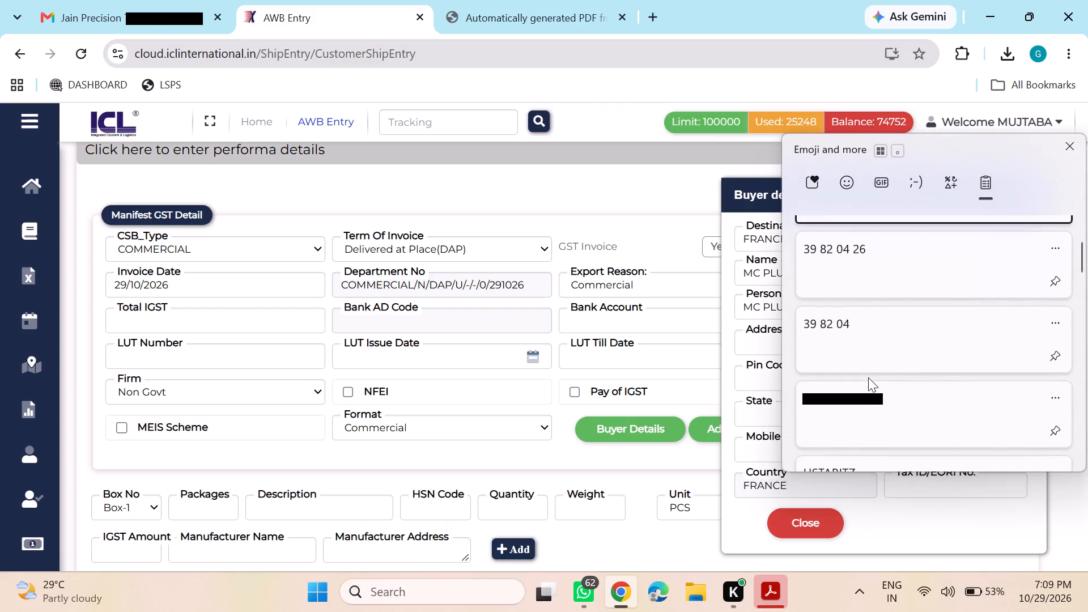
scroll(868, 377, down, 3)
click(872, 384)
key(ctrl+v)
key(Tab)
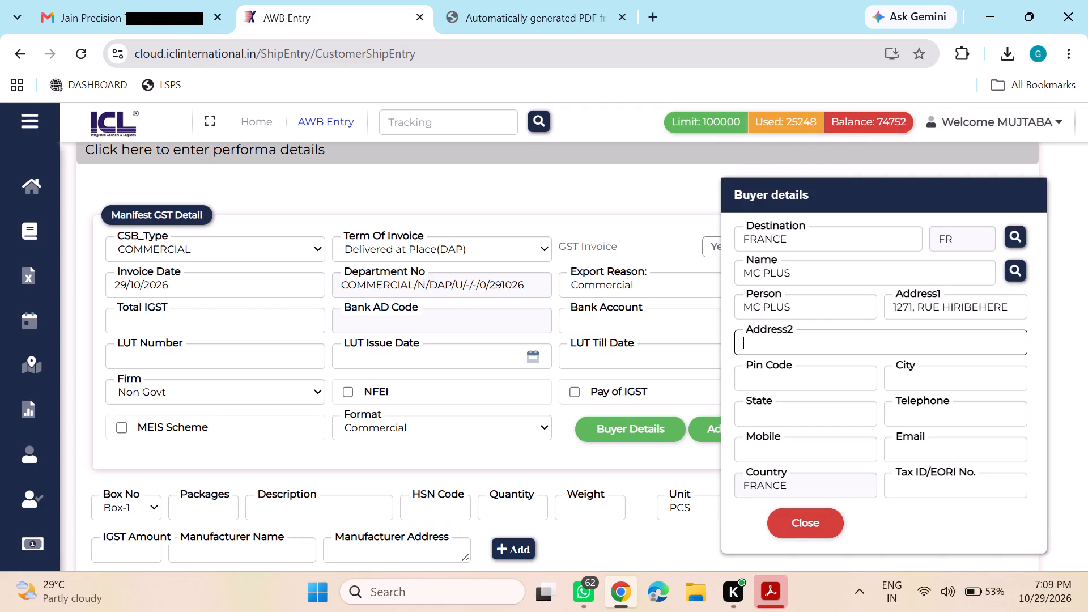
key(super+v)
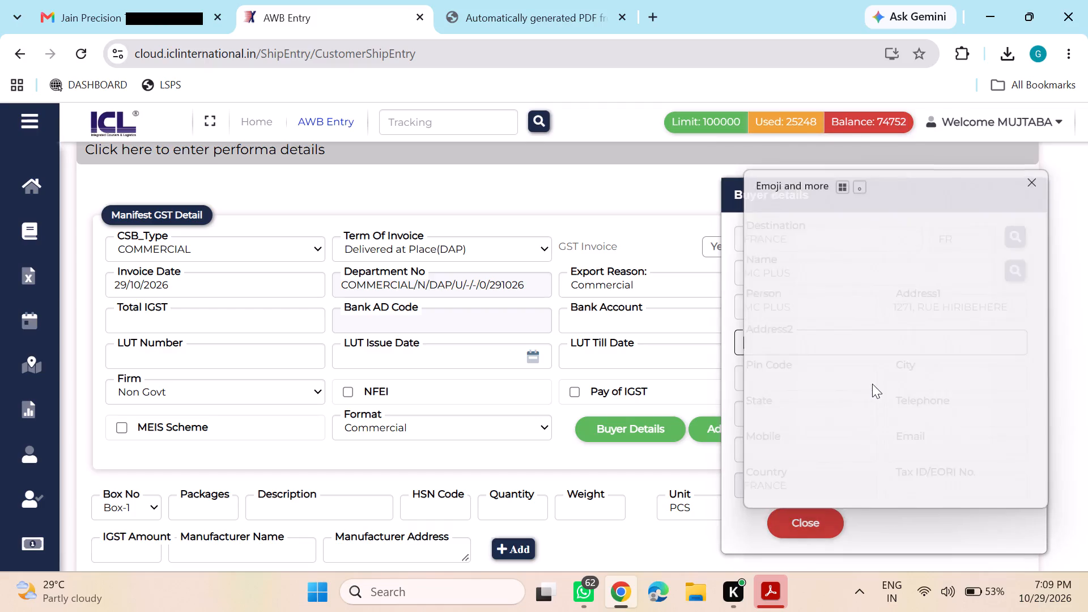
scroll(872, 384, down, 3)
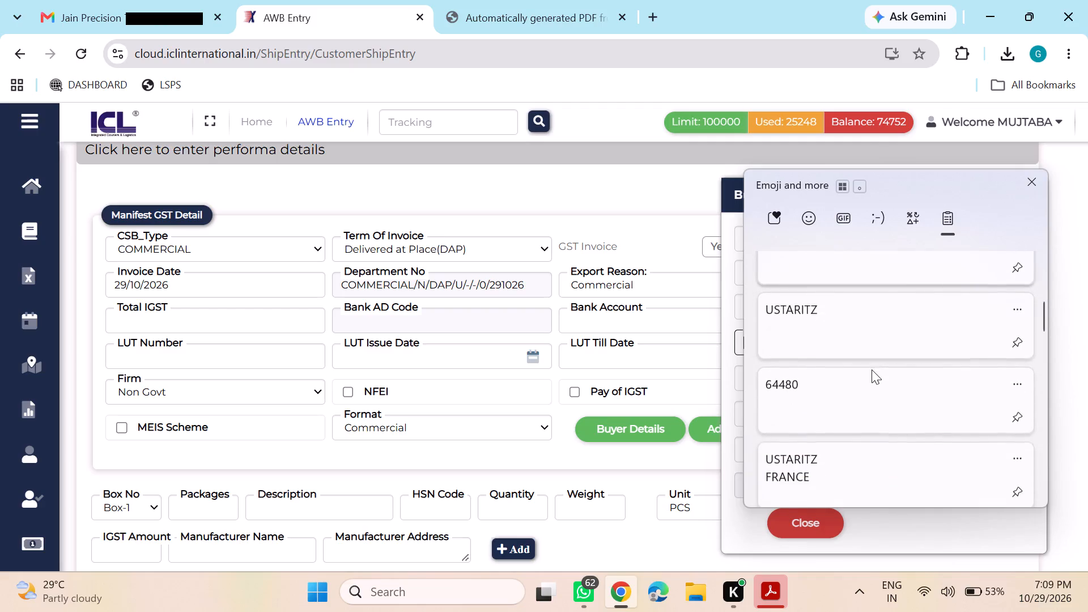
click(823, 475)
key(ctrl+v)
key(Tab)
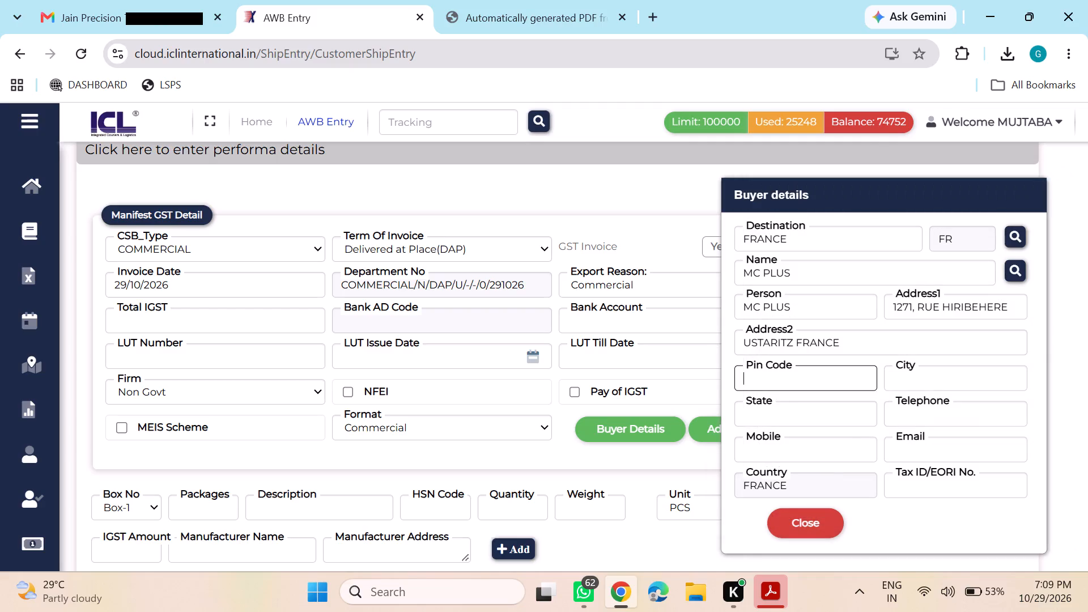
Set the buyer's Pin Code to 64480 from the clipboard history.
key(super+v)
scroll(873, 256, down, 2)
click(858, 301)
key(ctrl+v)
key(Tab)
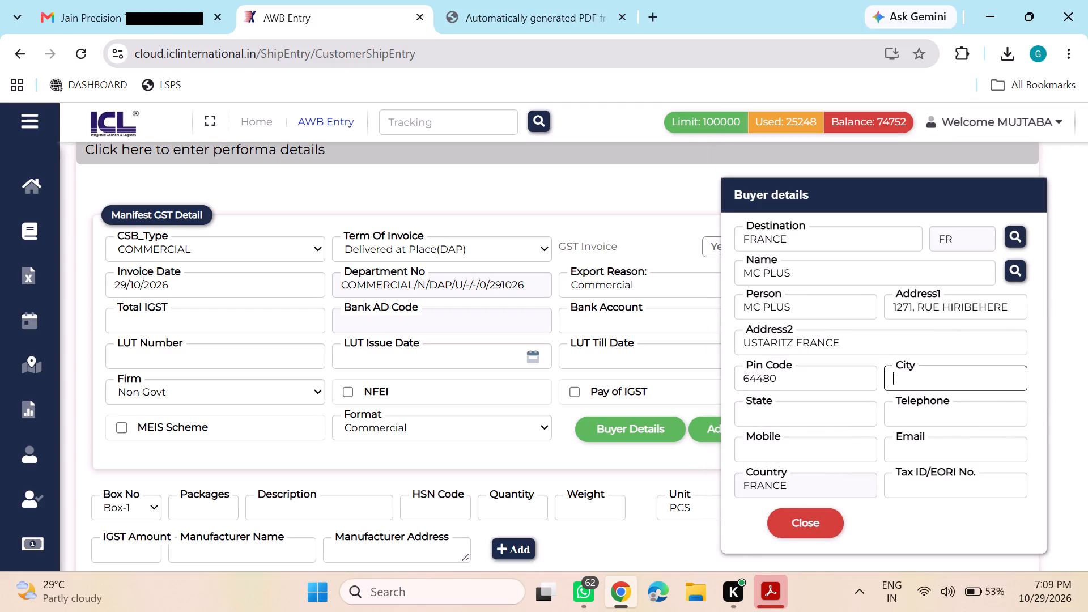
Set the buyer's City to USTARITZ from the clipboard history.
key(super+v)
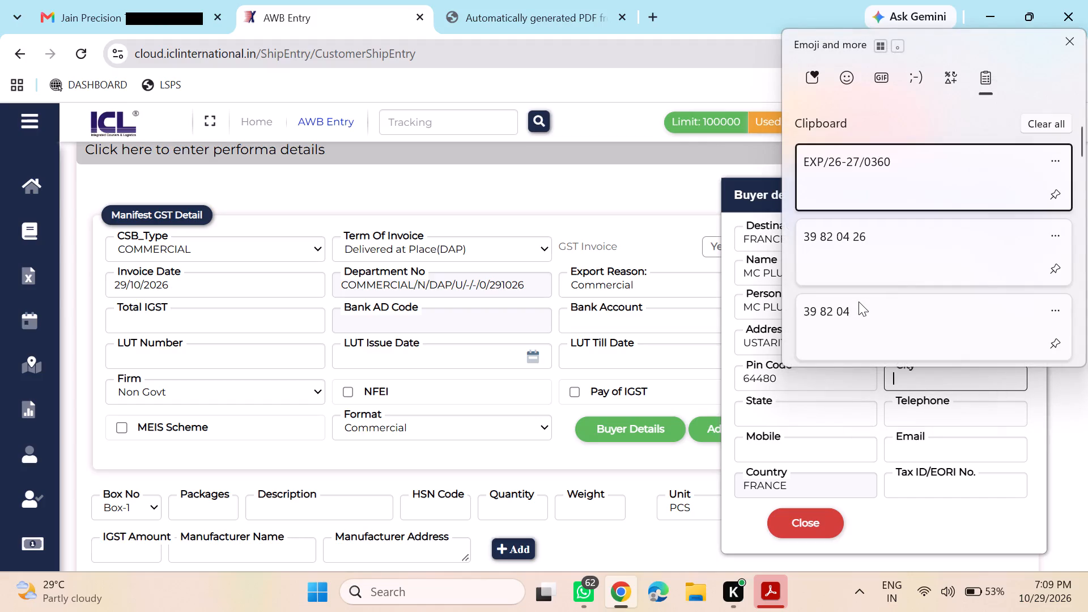
scroll(858, 301, down, 2)
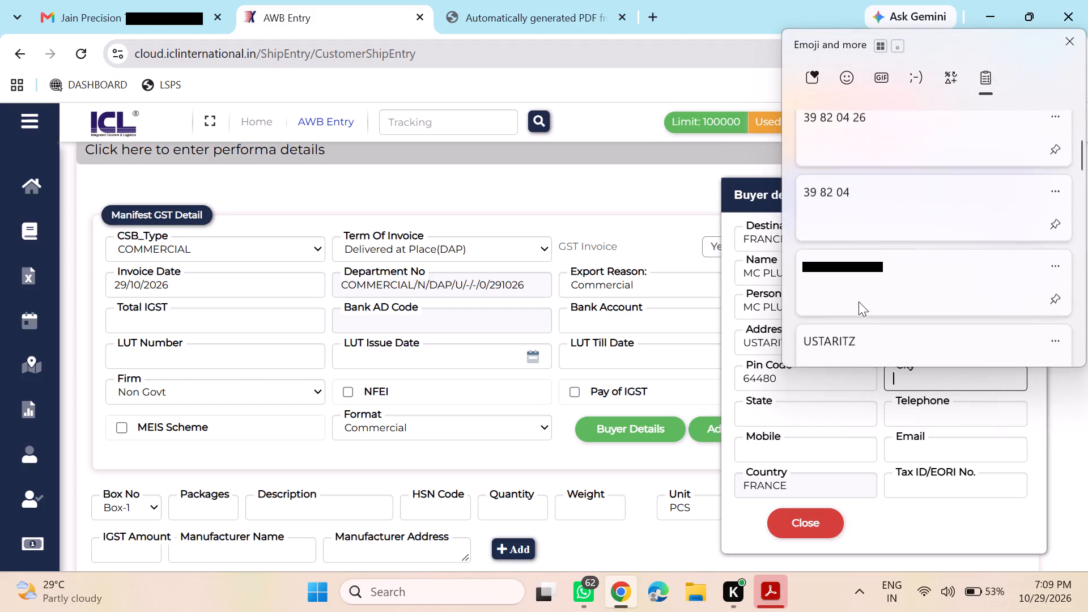
scroll(858, 301, down, 1)
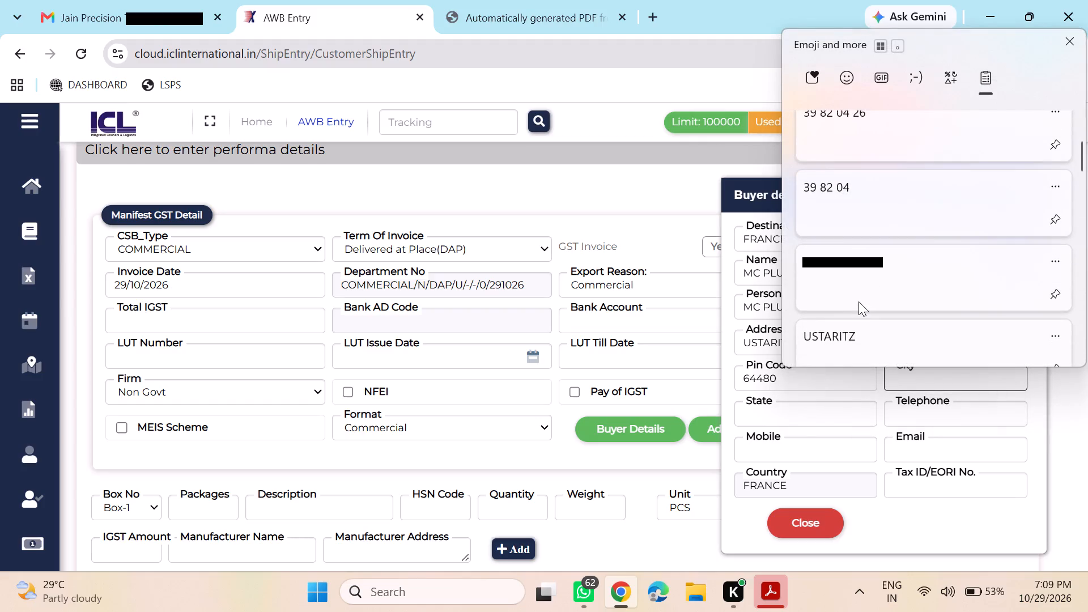
click(878, 351)
key(ctrl+v)
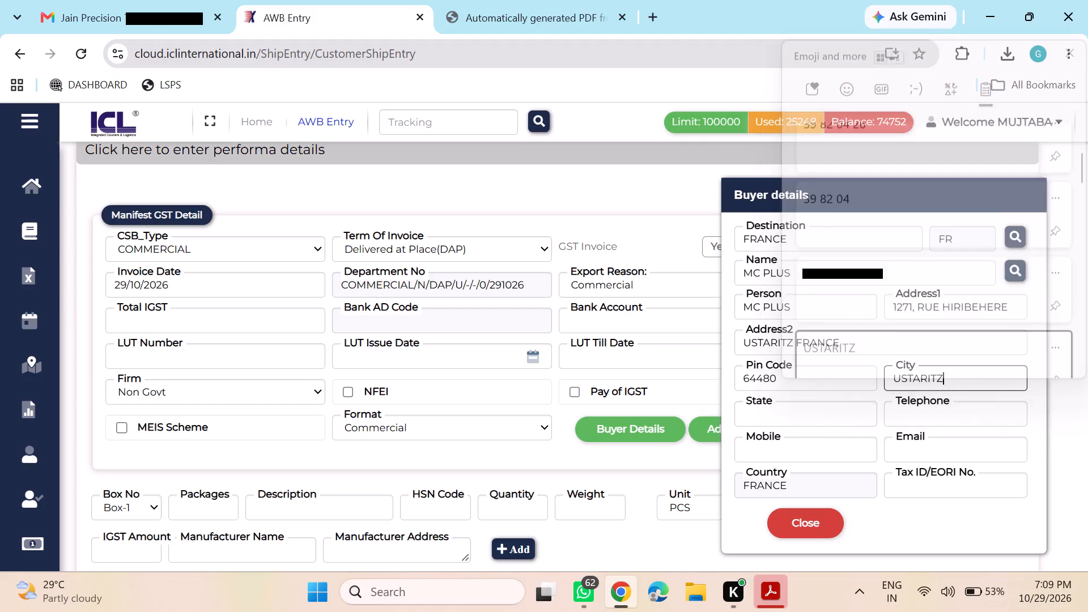
key(Tab)
Set the buyer's State to FR.
key(super+v)
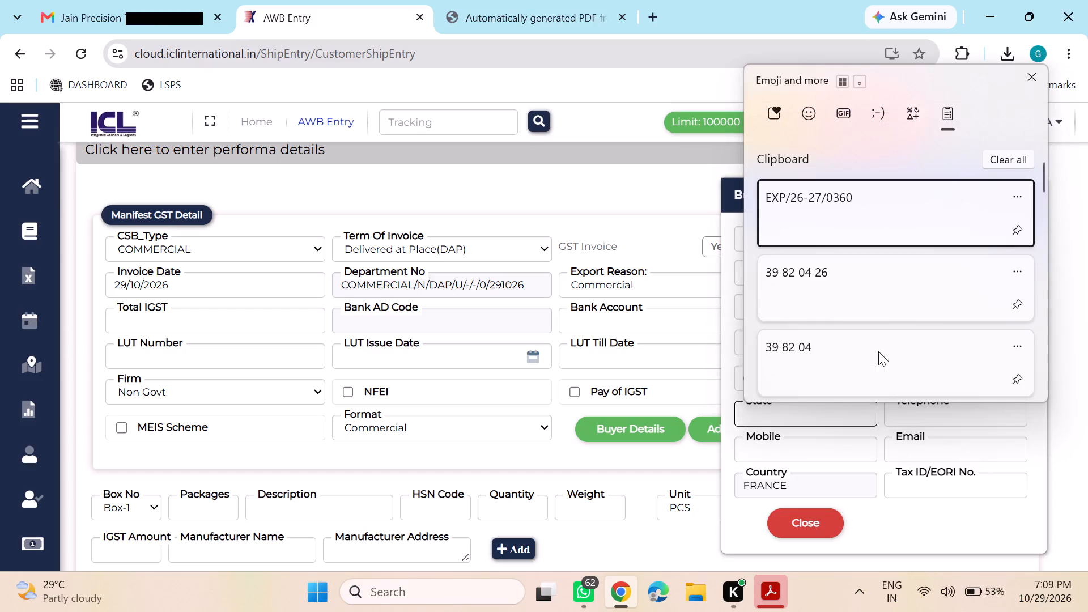
click(805, 414)
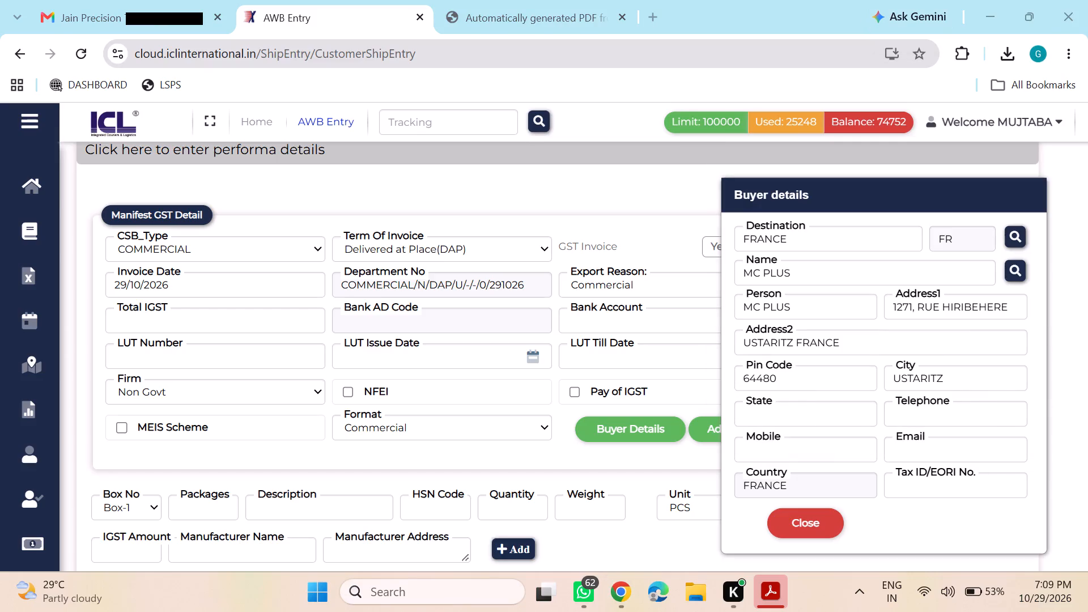
text(FR)
click(805, 414)
text(FR)
key(Tab)
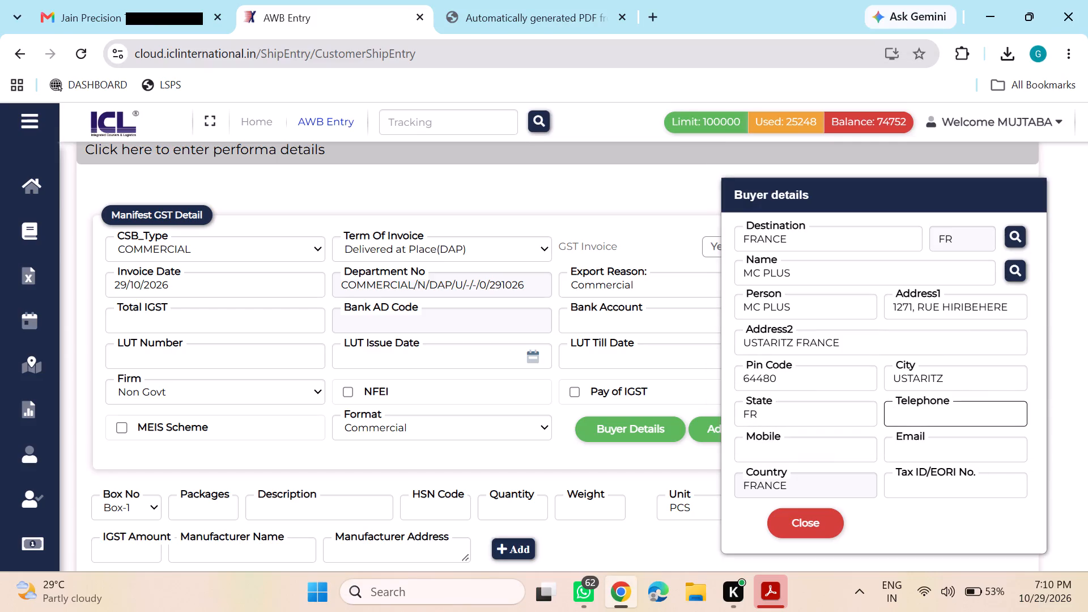
Fill the buyer's Telephone with the consignee's previously copied telephone number from the clipboard history.
key(super+v)
scroll(945, 291, down, 1)
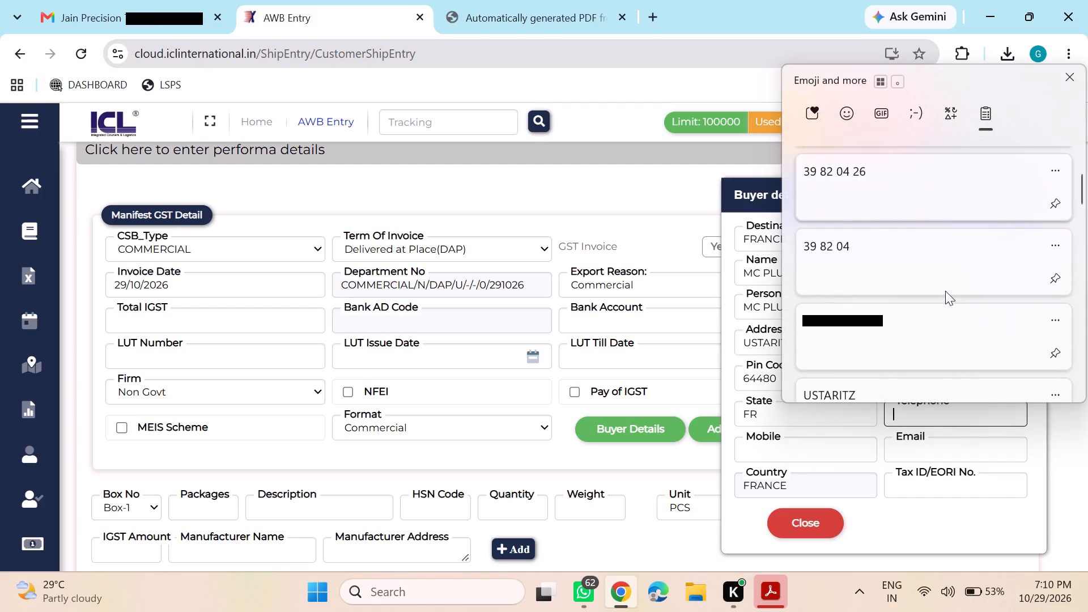
click(929, 324)
key(ctrl+v)
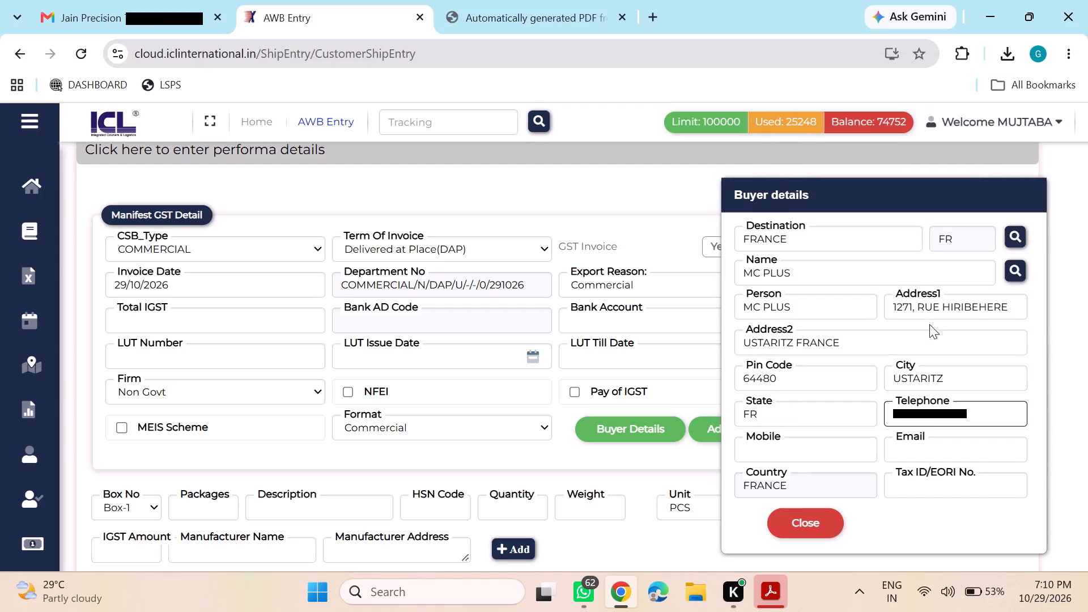
key(Tab)
Enter the same telephone number as the buyer's Mobile and remove the spaces between its digit groups.
key(ctrl+v)
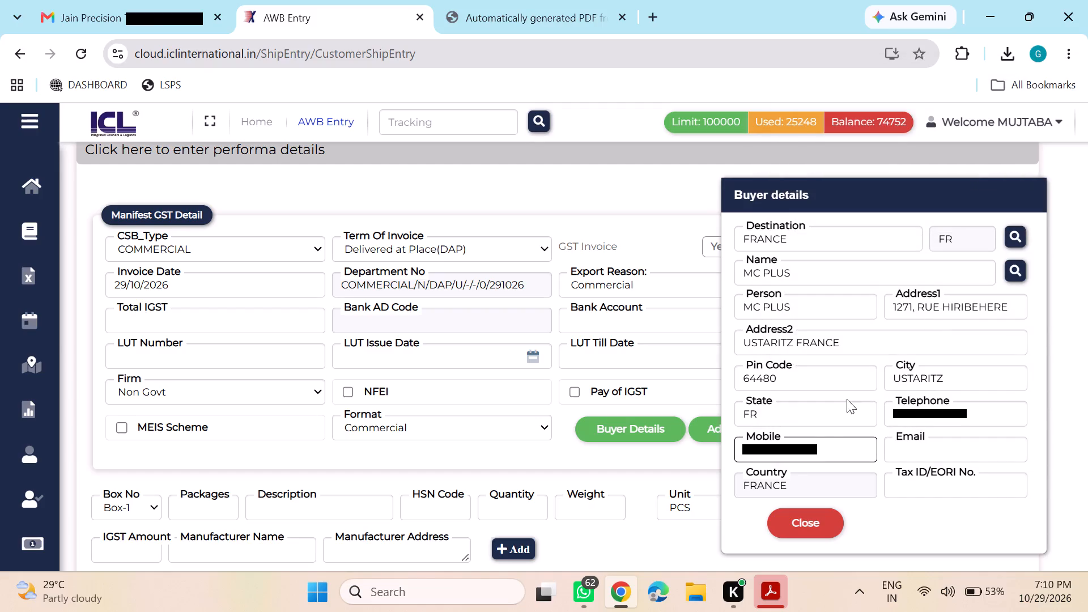
click(807, 450)
key(Left)
key(BackSpace)
key(Left)
key(Left)
key(BackSpace)
key(Left)
key(Left)
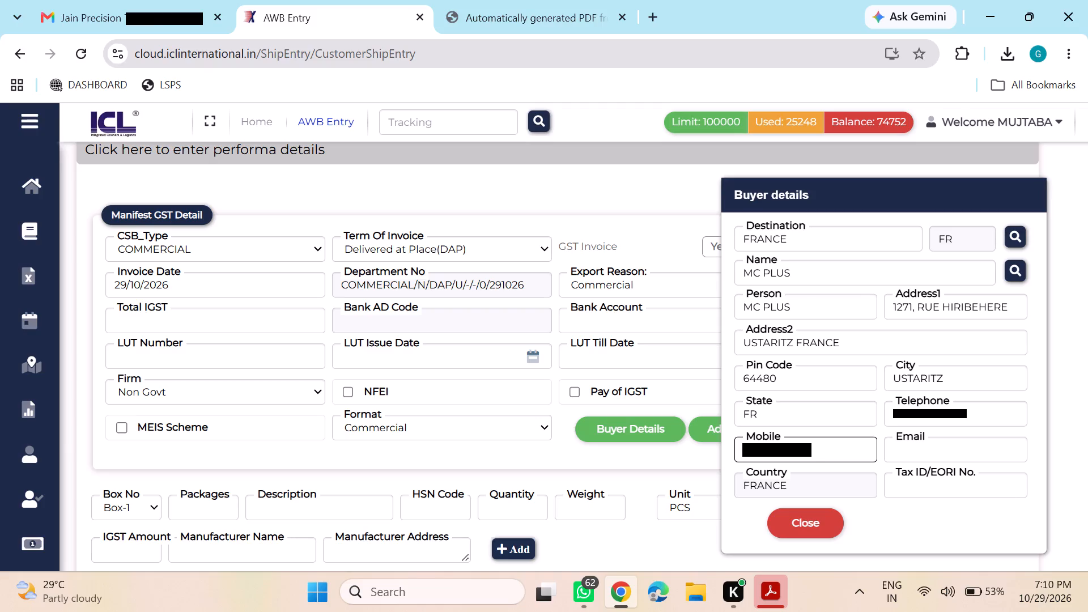
key(BackSpace)
key(Left)
key(Left)
key(BackSpace)
Copy the buyer's Mobile number into Tax ID/EORI No. and close the buyer details.
click(958, 491)
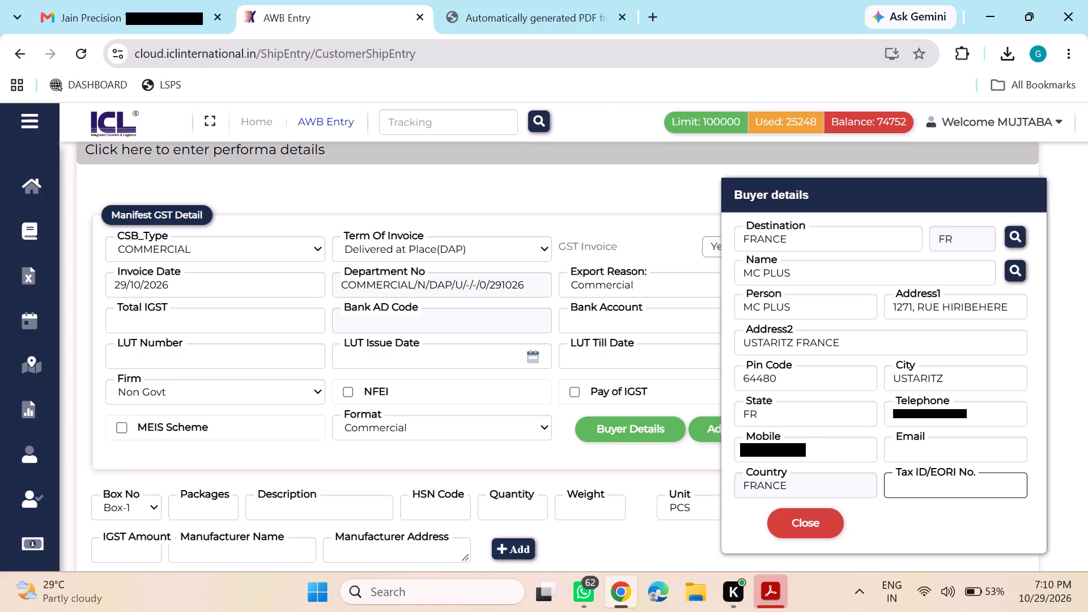
click(811, 435)
click(817, 455)
key(ctrl+a)
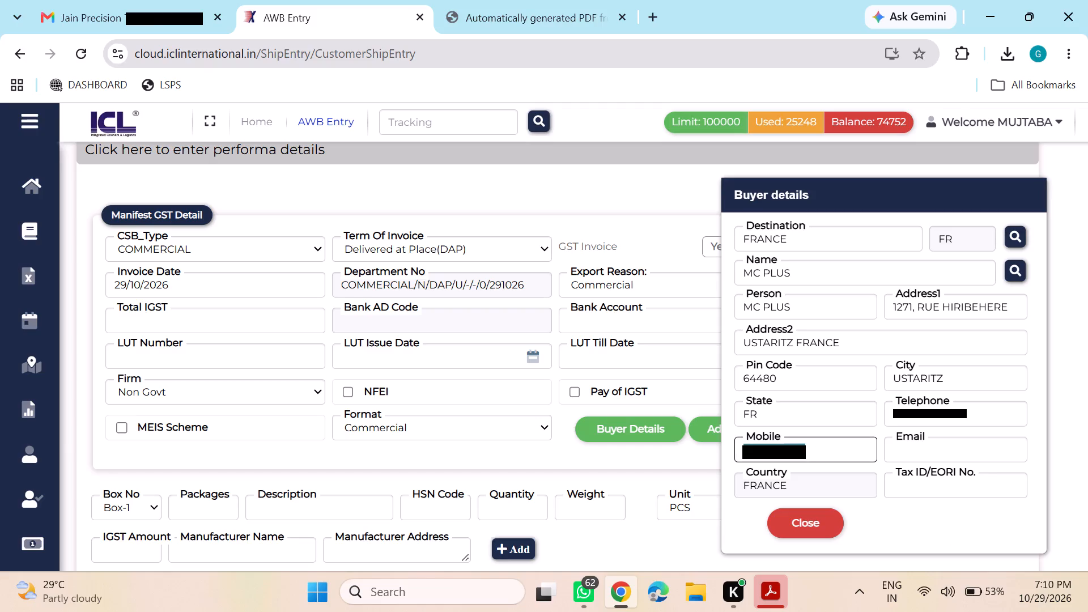
key(ctrl+c)
click(926, 481)
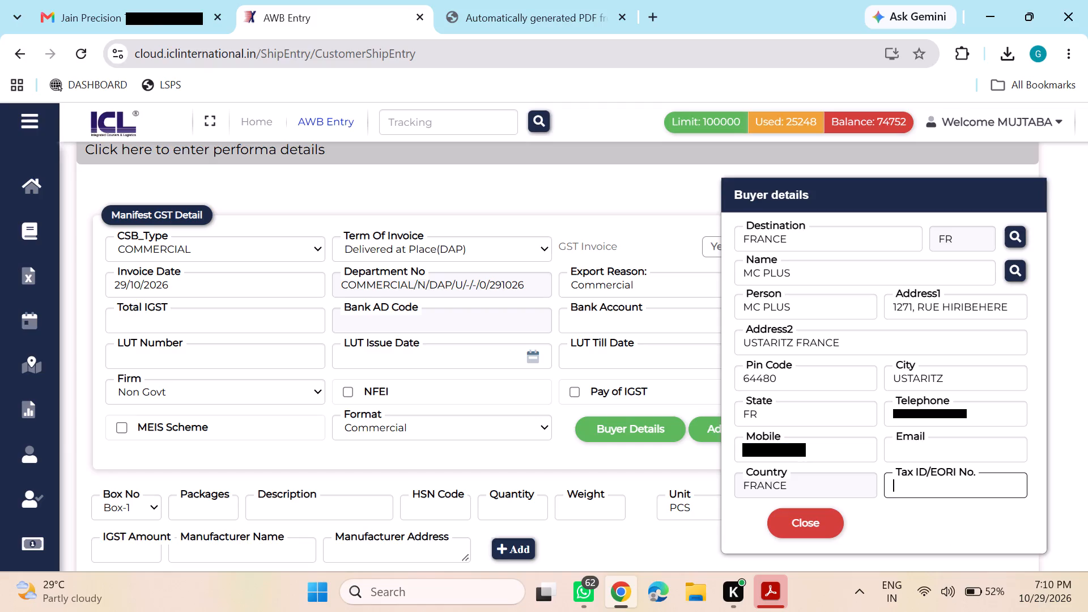
key(ctrl+v)
click(814, 516)
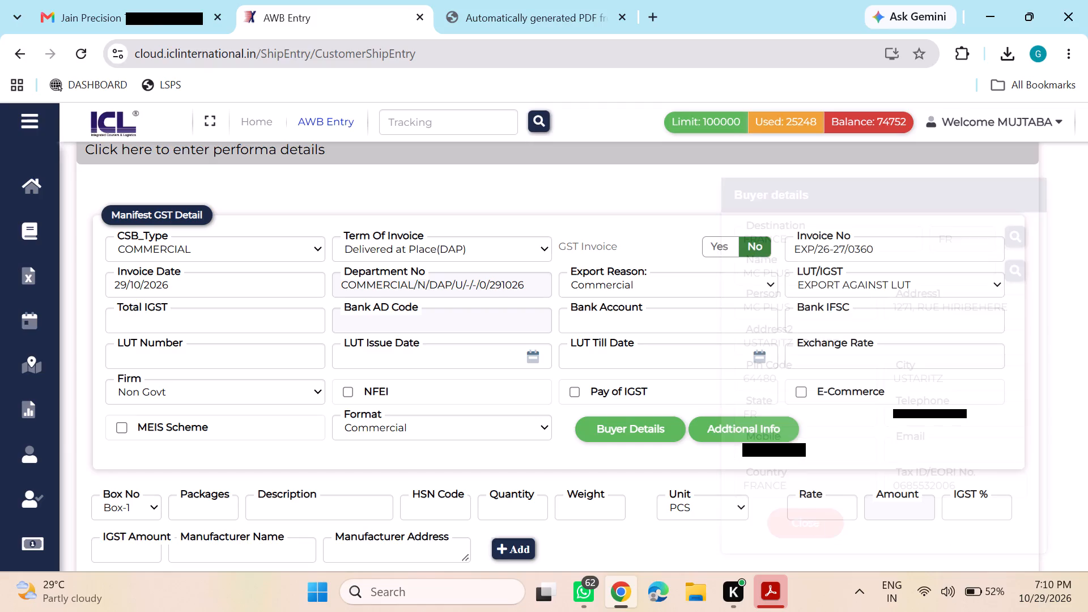
Set the consignee's Document Type to Others.
scroll(834, 385, up, 4)
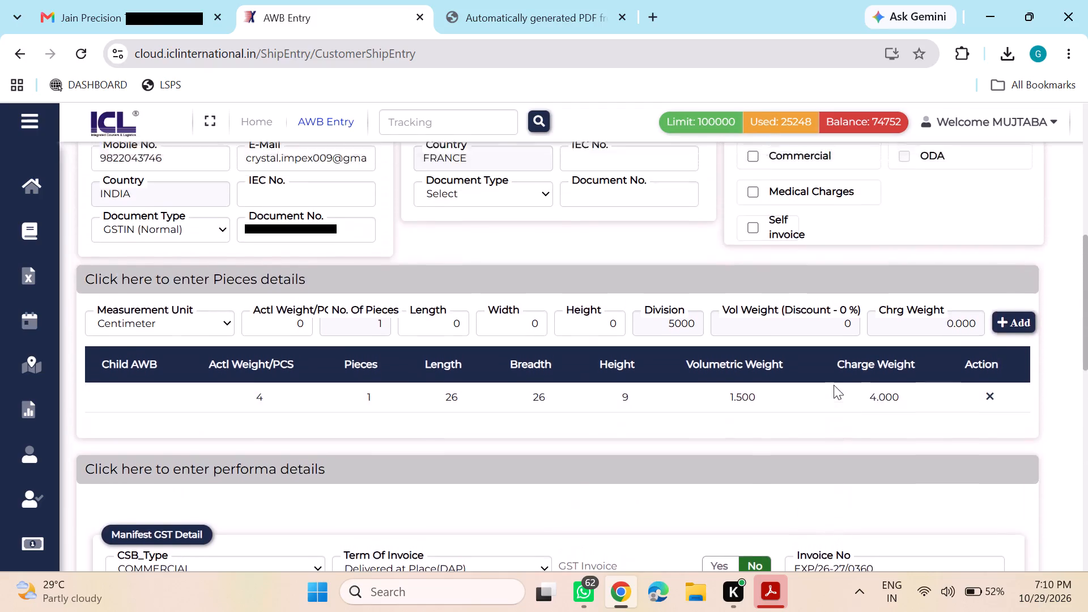
scroll(834, 385, up, 1)
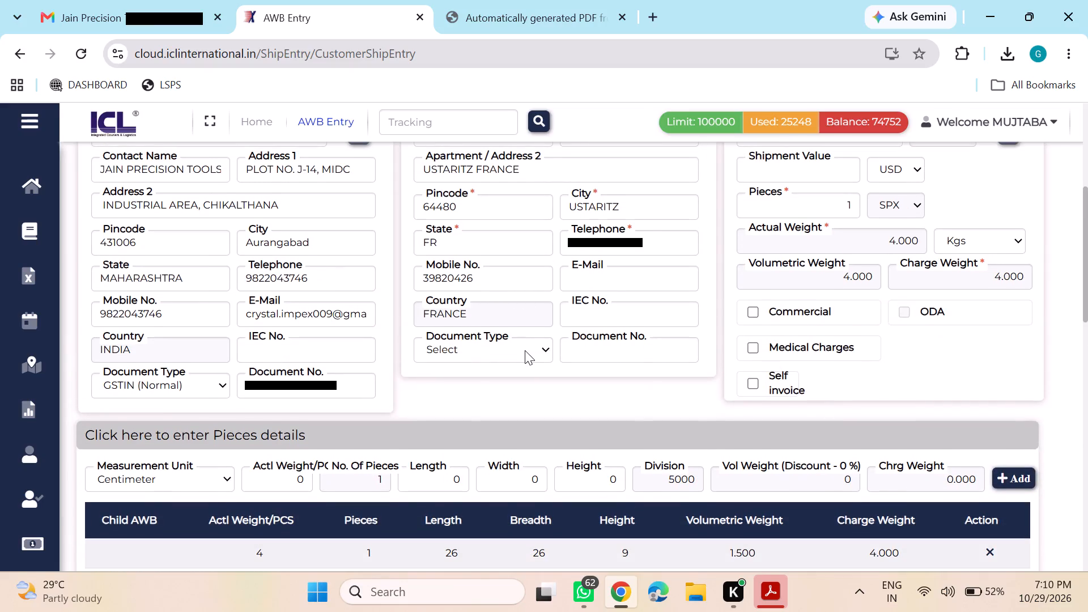
click(525, 350)
click(495, 276)
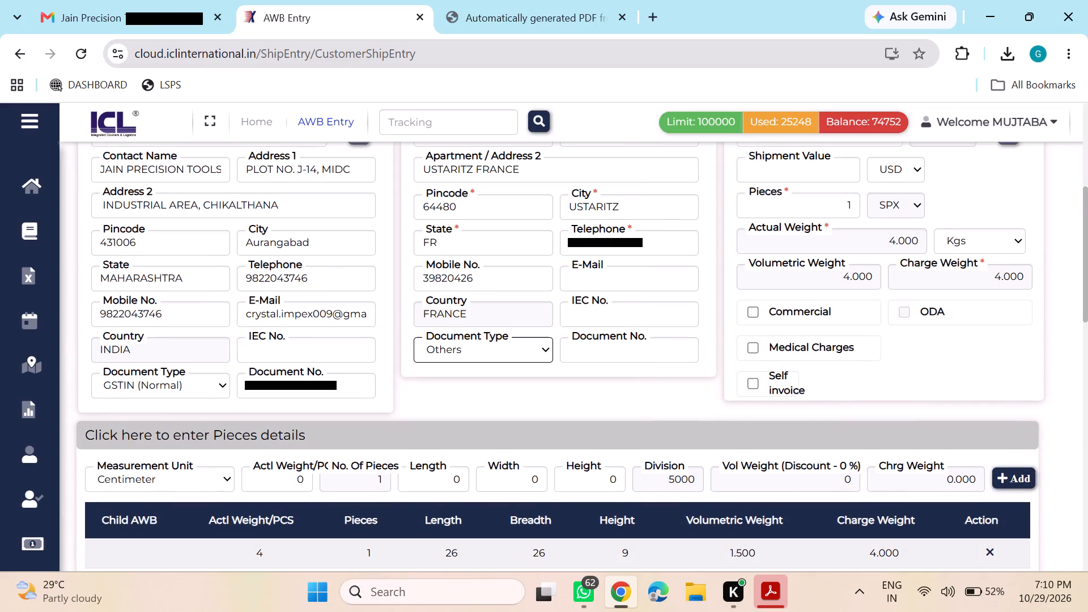
Copy the consignee's Mobile No. into the consignee's Document No.
click(484, 281)
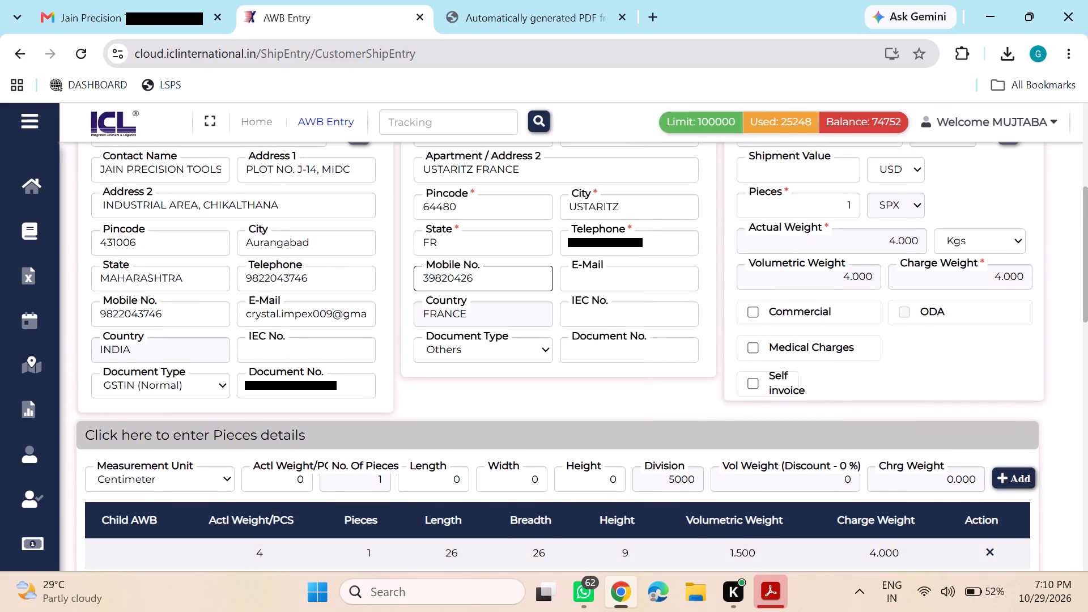
key(ctrl+a)
key(ctrl+c)
click(619, 349)
key(ctrl+v)
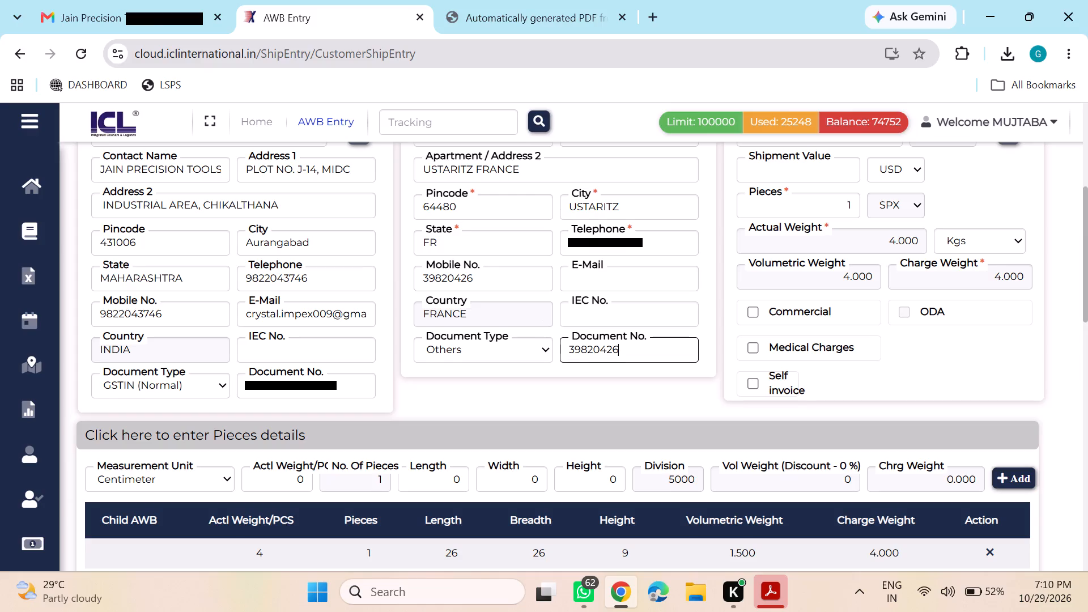
Replace the buyer's Tax ID/EORI No. with the copied consignee mobile number and close the buyer details.
scroll(619, 349, down, 6)
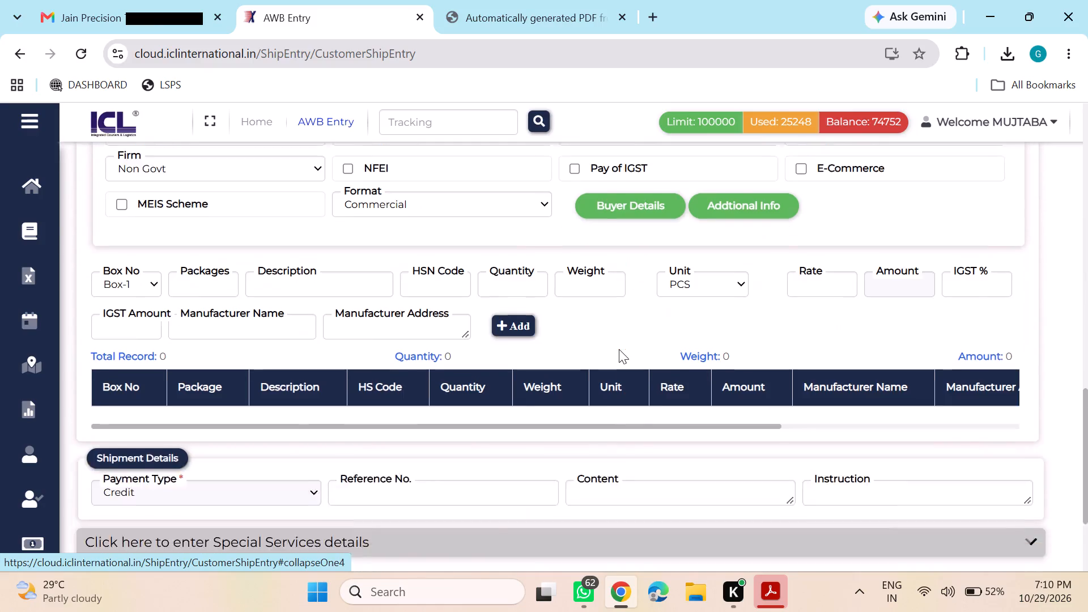
click(640, 177)
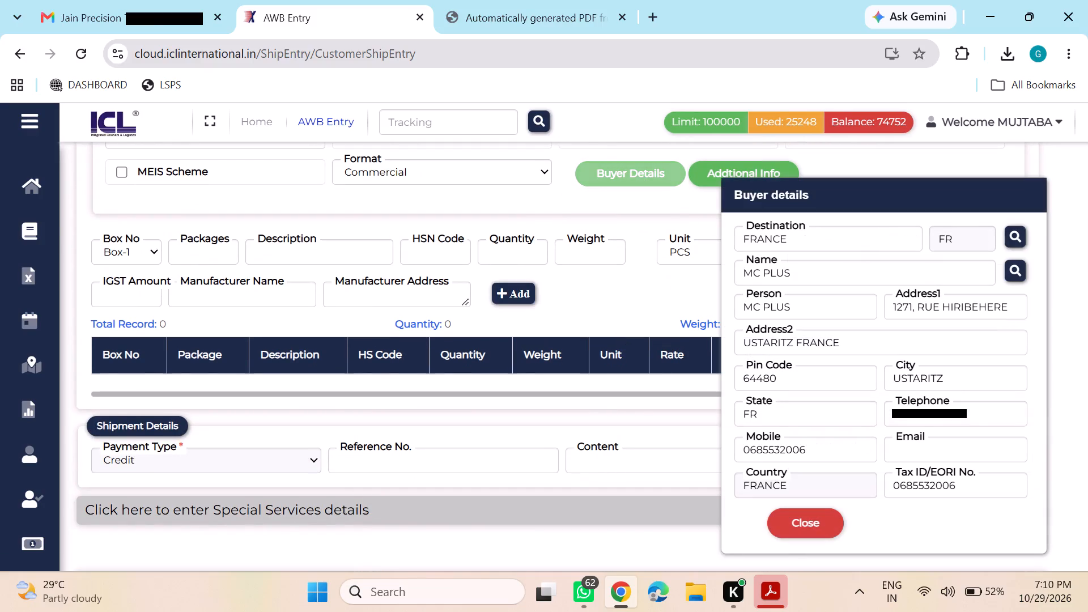
click(935, 481)
key(ctrl+a)
key(ctrl+v)
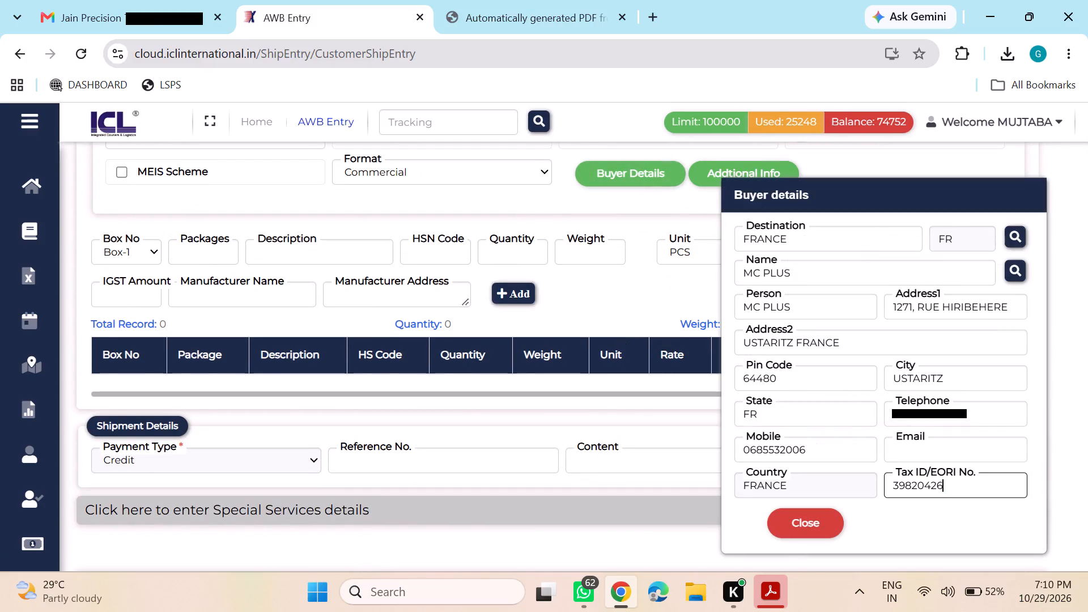
click(810, 520)
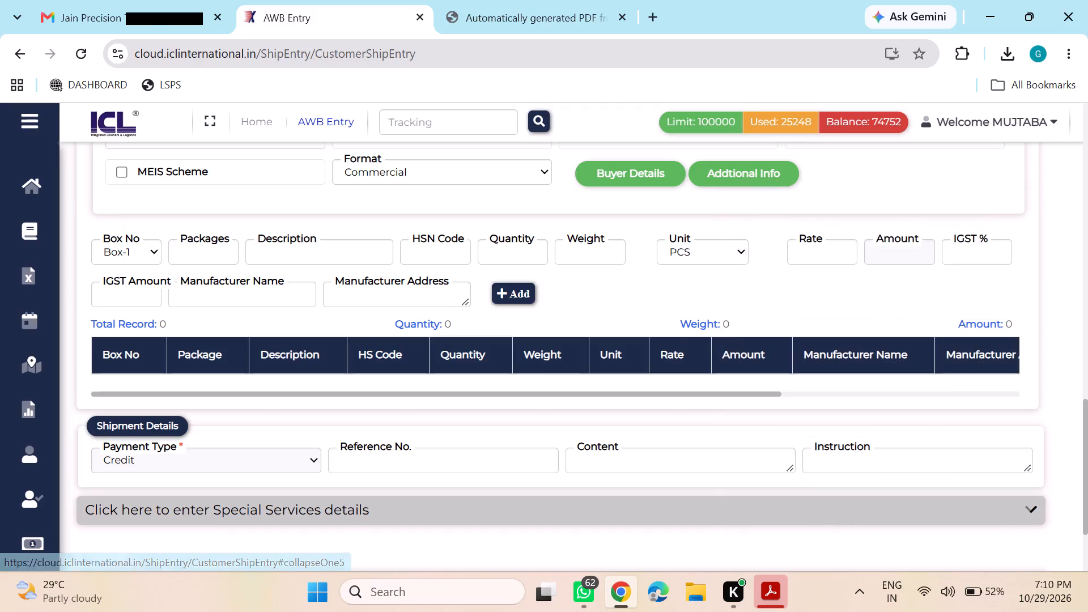
Enter TOOLS FOR THREADING as the Box-1 item's Description, based on the first goods line in the invoice PDF.
click(363, 245)
click(555, 0)
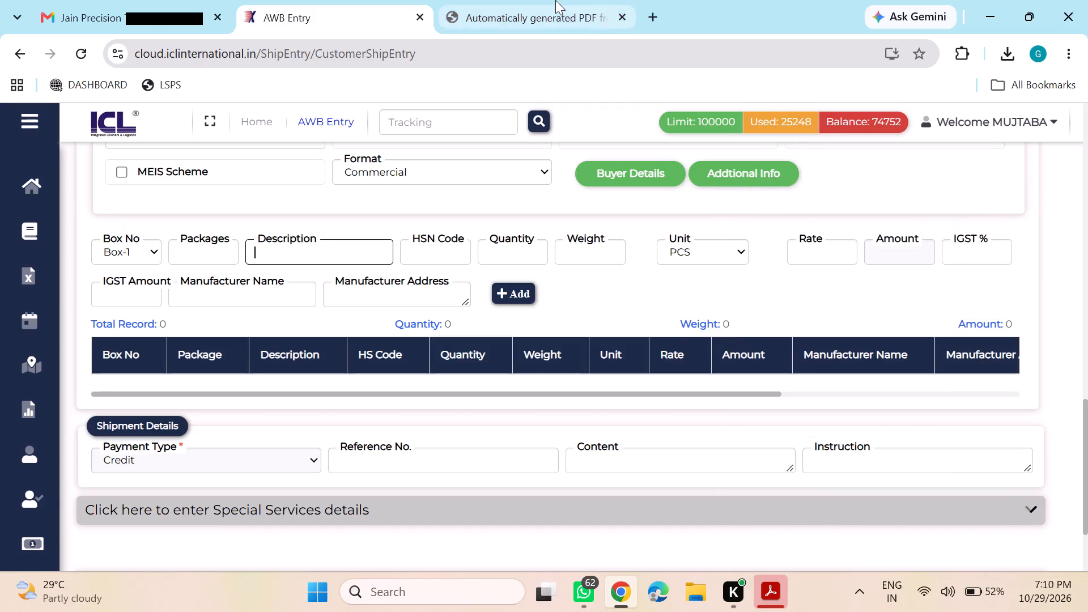
scroll(654, 340, right, 1)
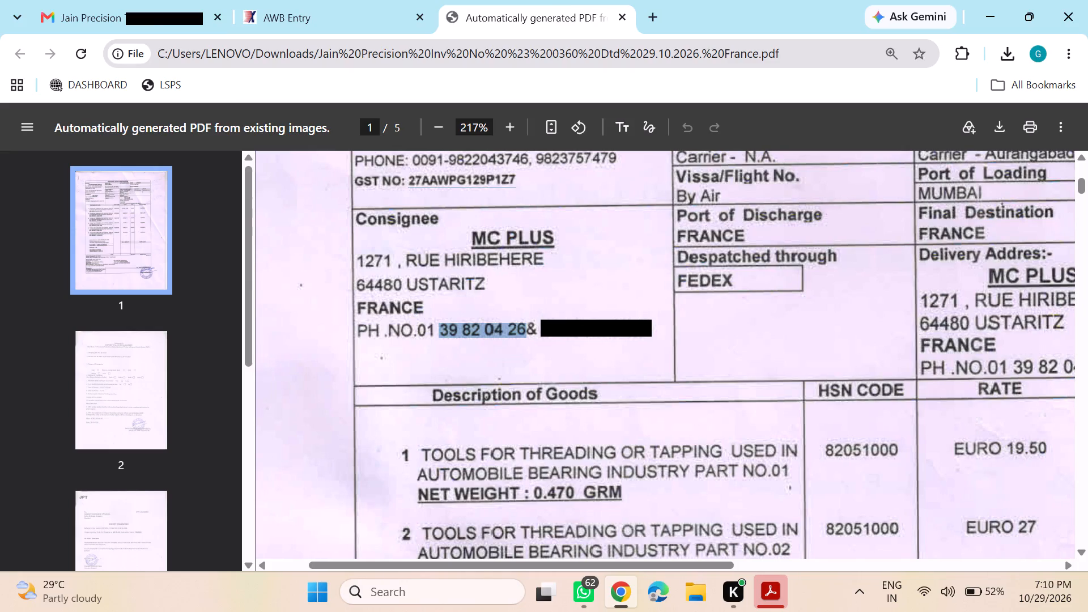
scroll(654, 340, down, 2)
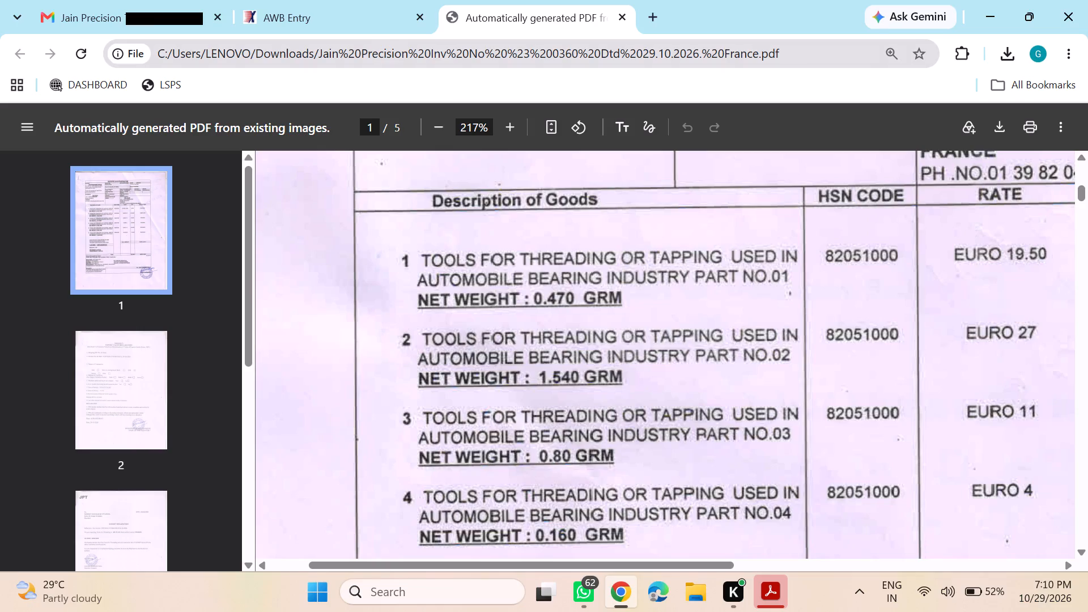
click(376, 33)
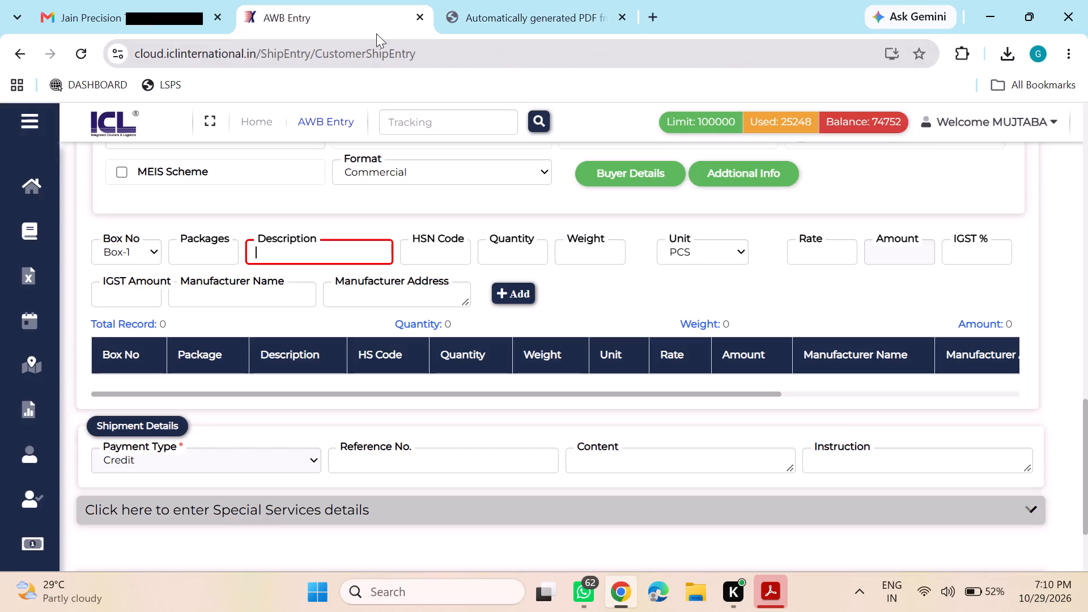
text(TOOLS FOR)
key(space)
text(THREADING)
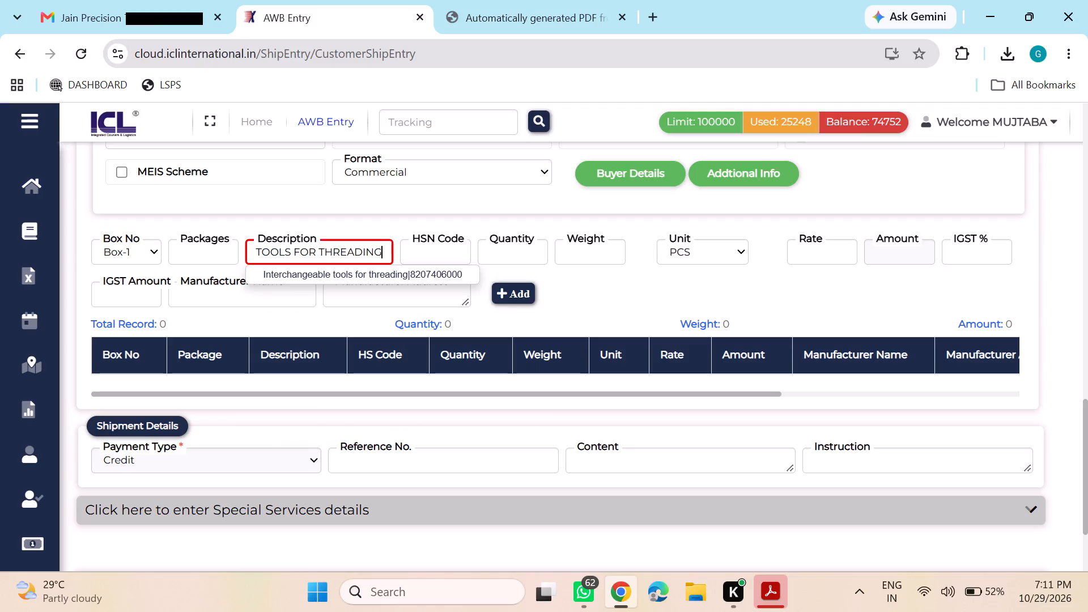
key(Tab)
Copy the first item's HSN code 82051000 from the invoice PDF into HSN Code and append 00.
click(547, 3)
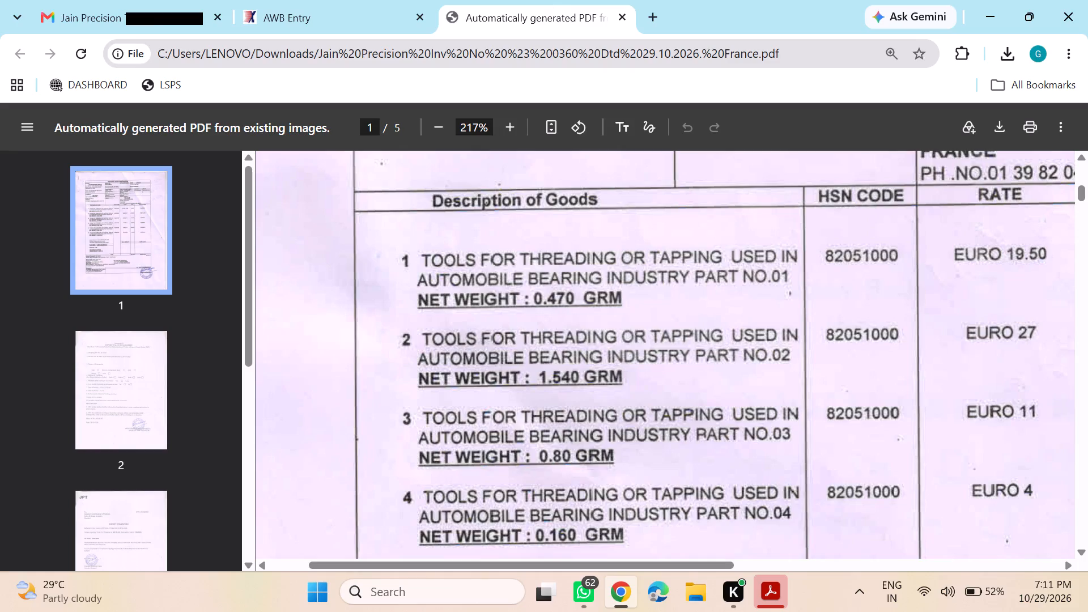
double_click(865, 254)
key(ctrl+c)
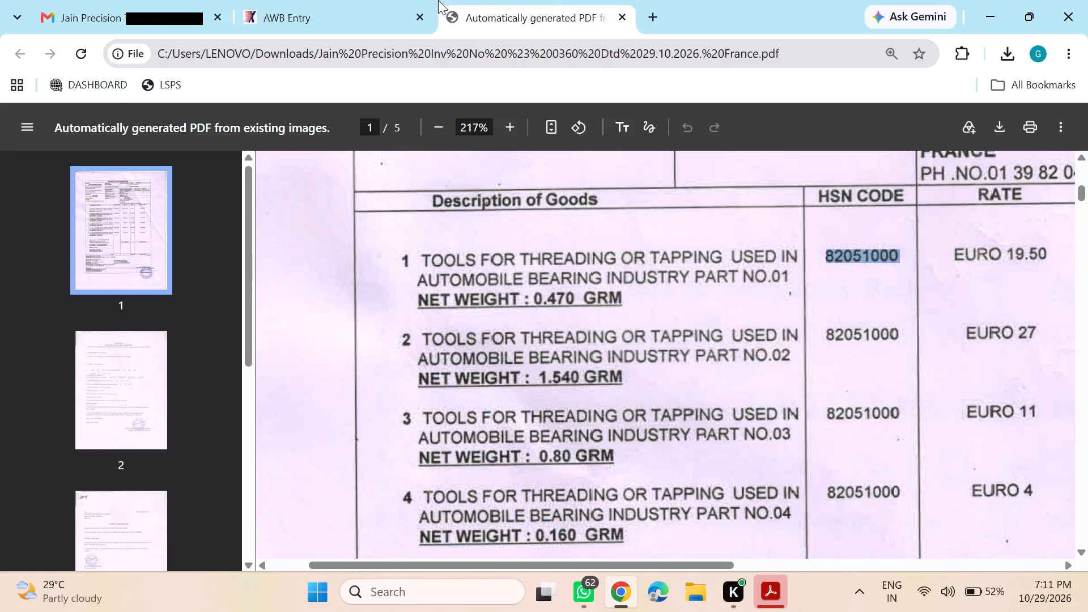
click(331, 0)
key(ctrl+v)
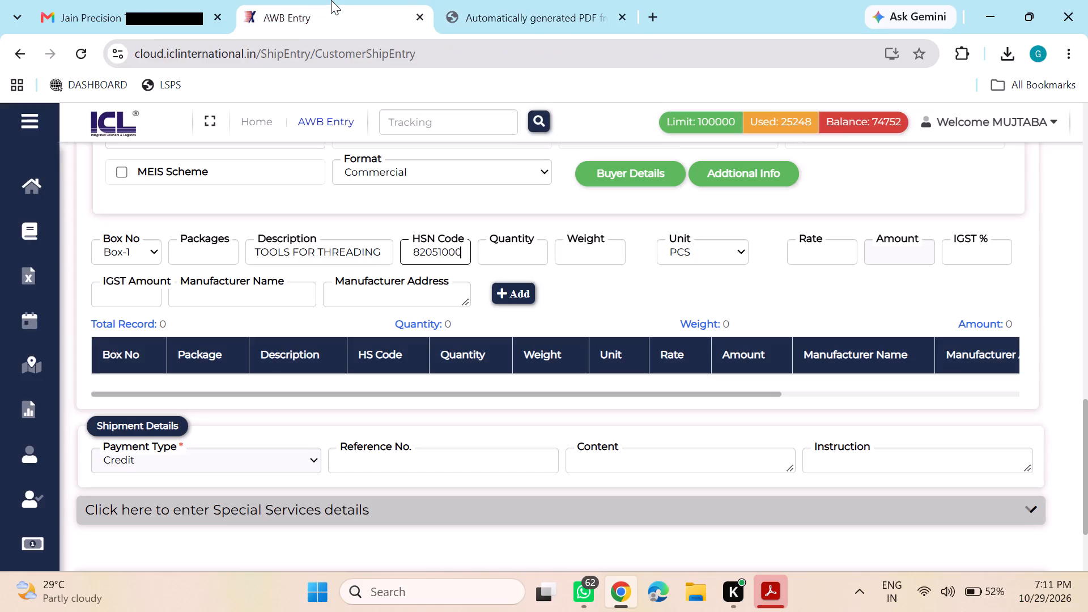
text(00)
key(Tab)
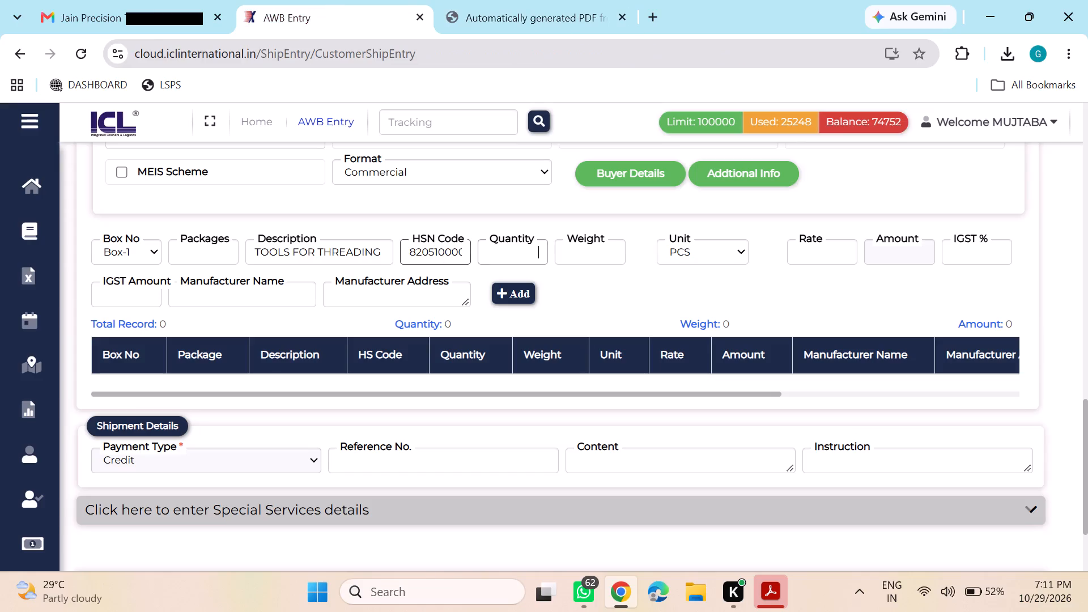
Look up the first item's quantity in the invoice PDF.
click(505, 0)
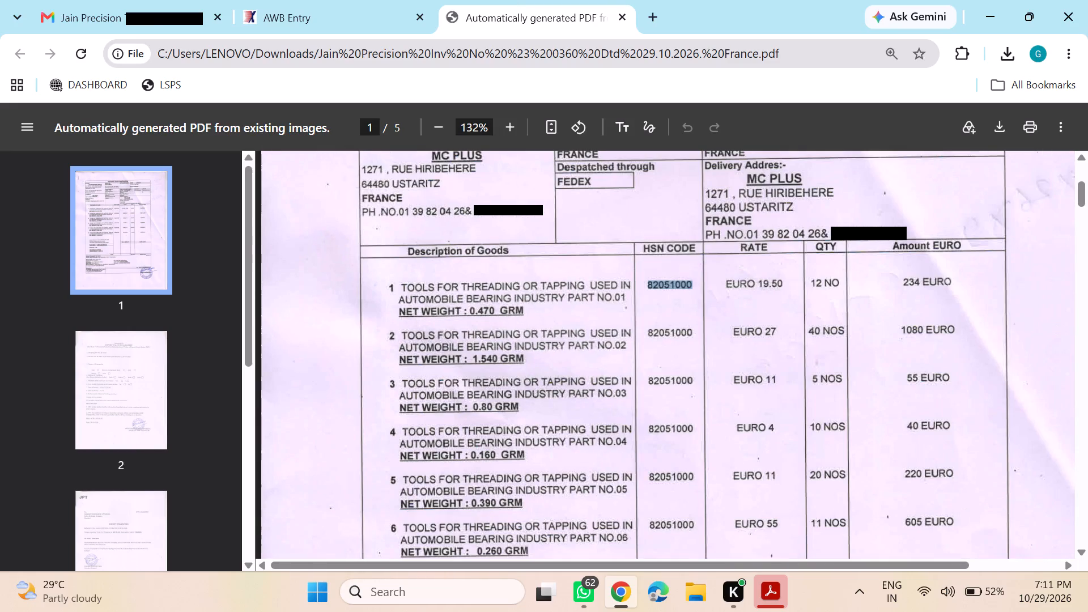
Return from the invoice PDF to the AWB entry and set the Box-1 item's Quantity to 1.
scroll(606, 329, down, 3)
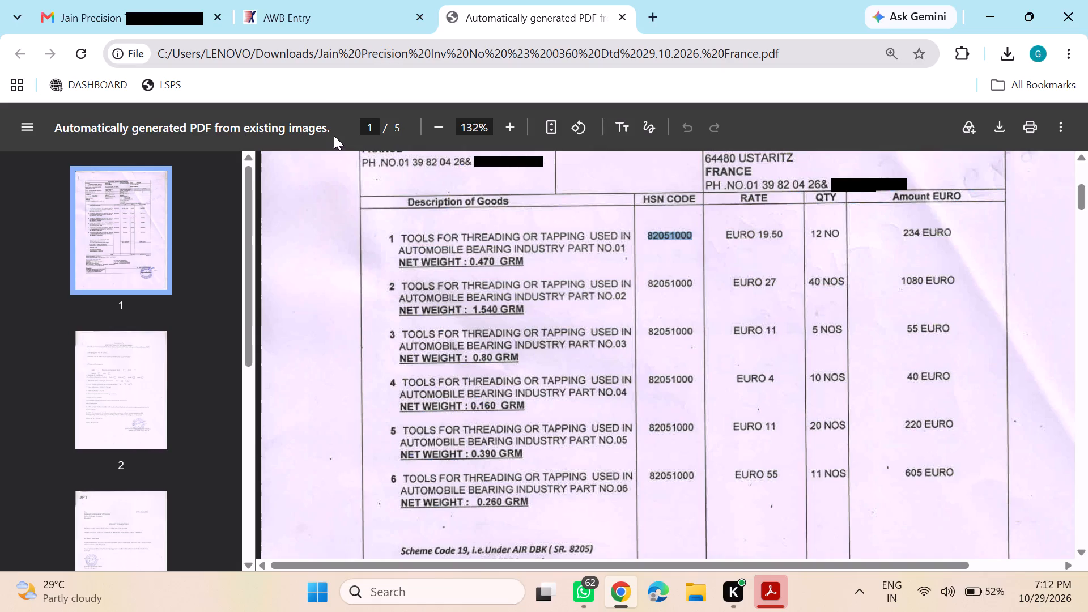
click(329, 0)
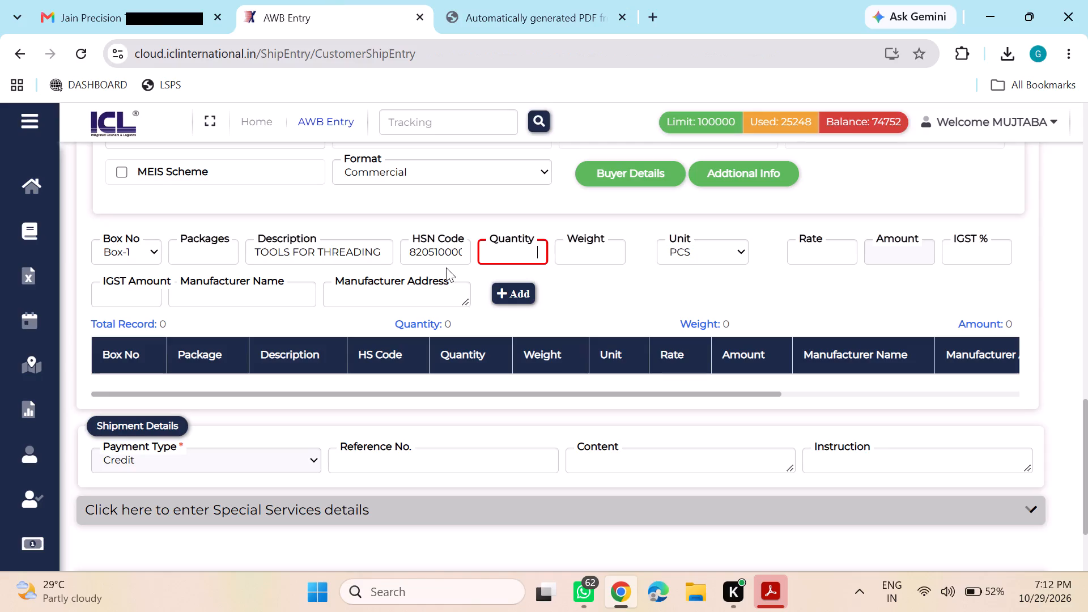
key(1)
key(Tab)
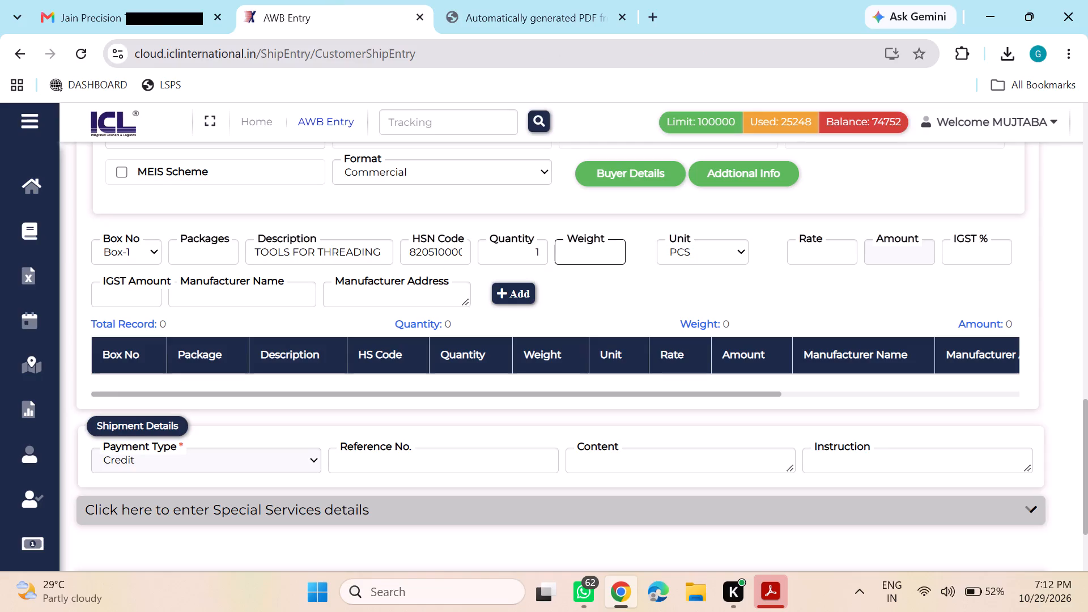
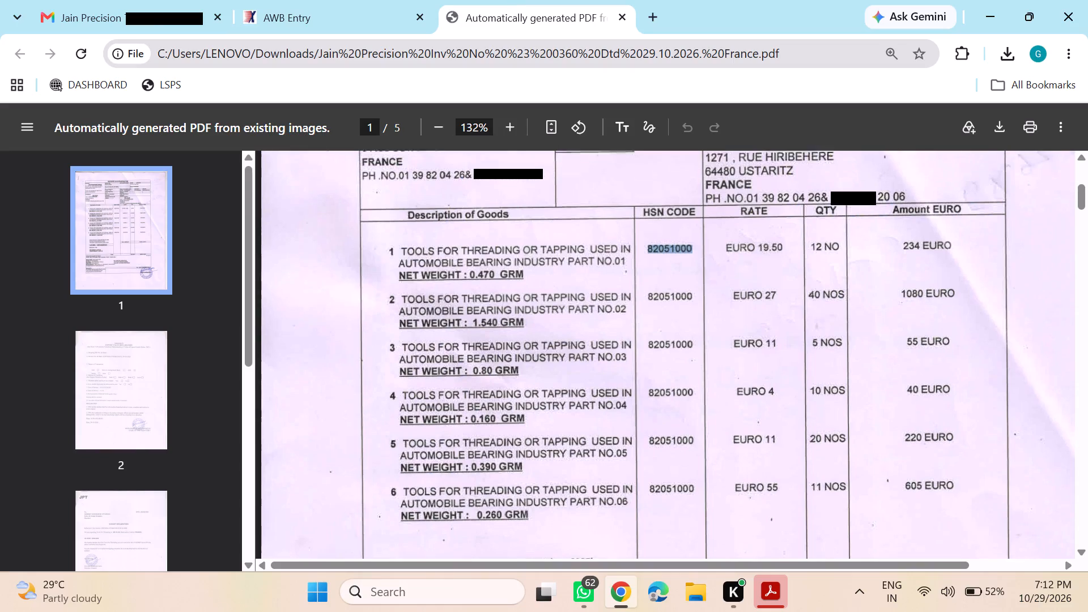
Enter the invoice PDF's bill amount, 2234, as the Box-1 item's Rate.
scroll(732, 320, down, 1)
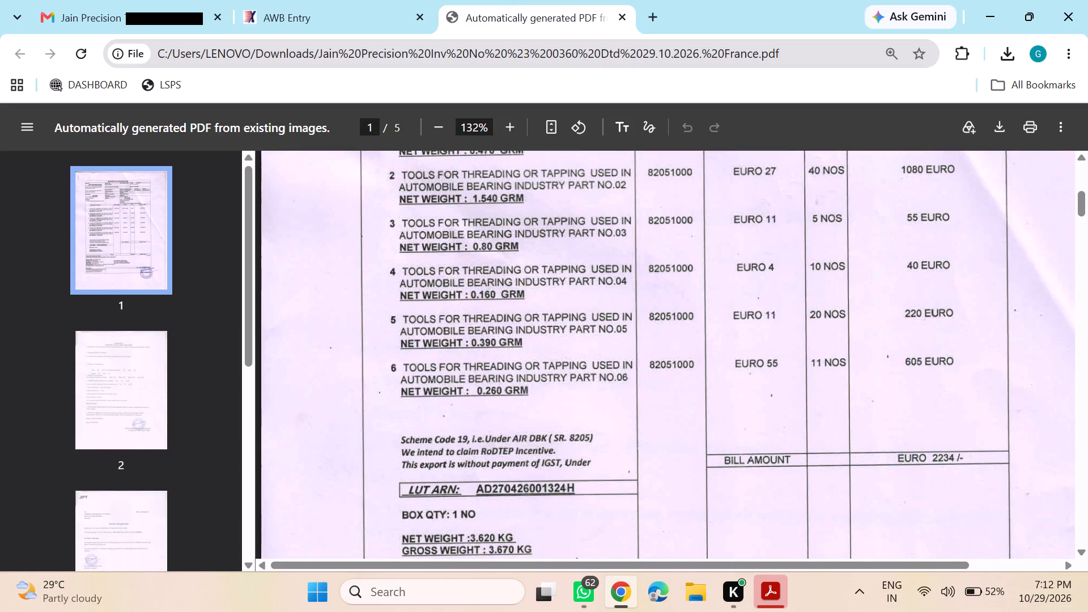
click(305, 0)
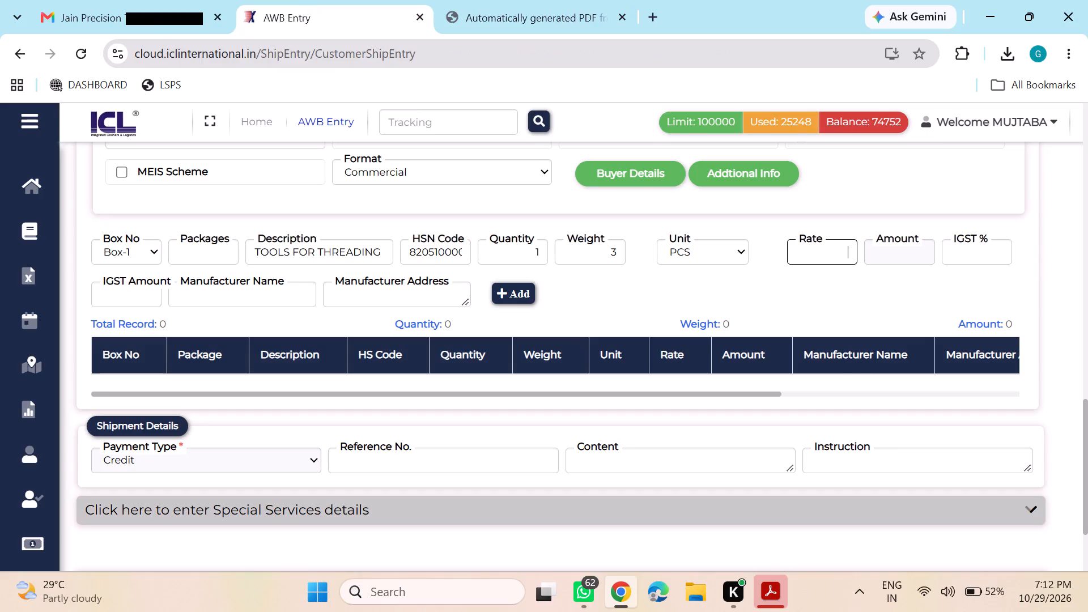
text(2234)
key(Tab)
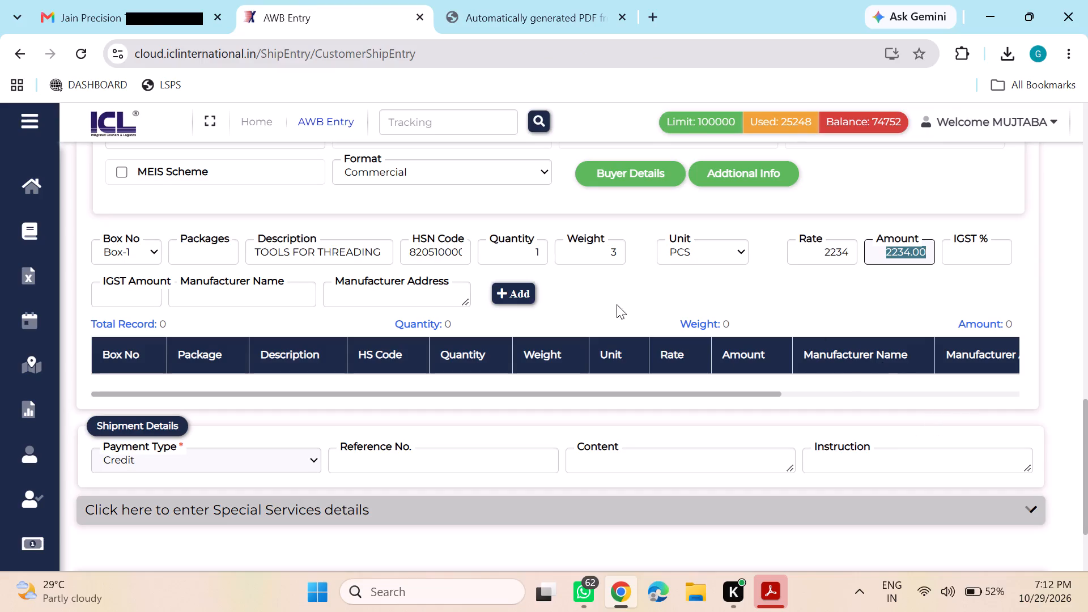
Enter JAIN PRECISION as the Box-1 item's Manufacturer Name and MIDC as its Manufacturer Address.
click(305, 299)
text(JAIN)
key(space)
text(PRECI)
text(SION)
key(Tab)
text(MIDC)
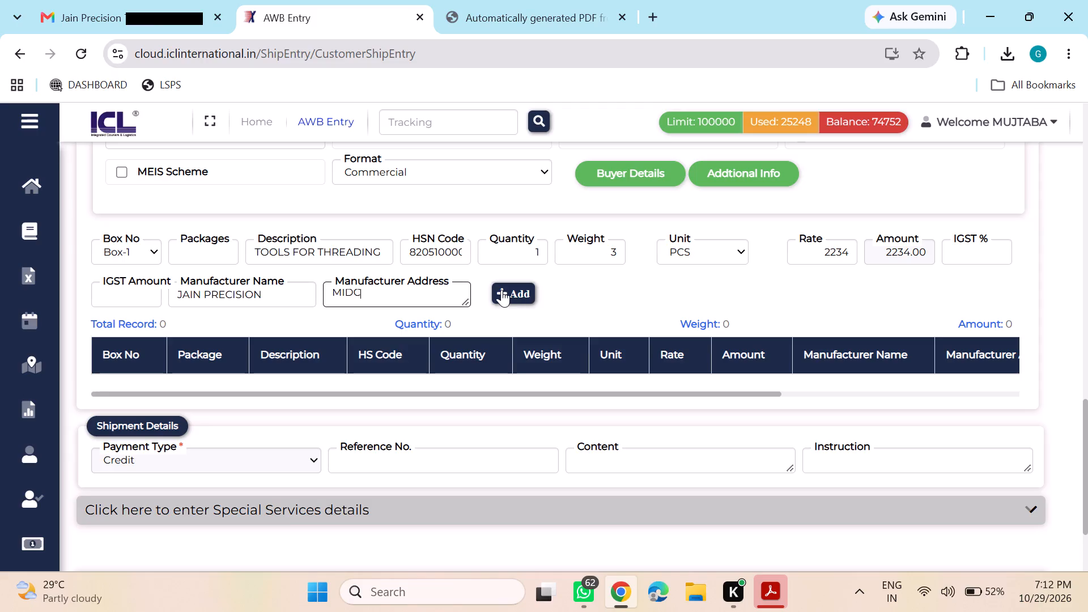
Add the completed Box-1 TOOLS FOR THREADING line to the item list.
click(501, 290)
Set the Shipment Value currency in the services details to EUR.
scroll(501, 290, up, 4)
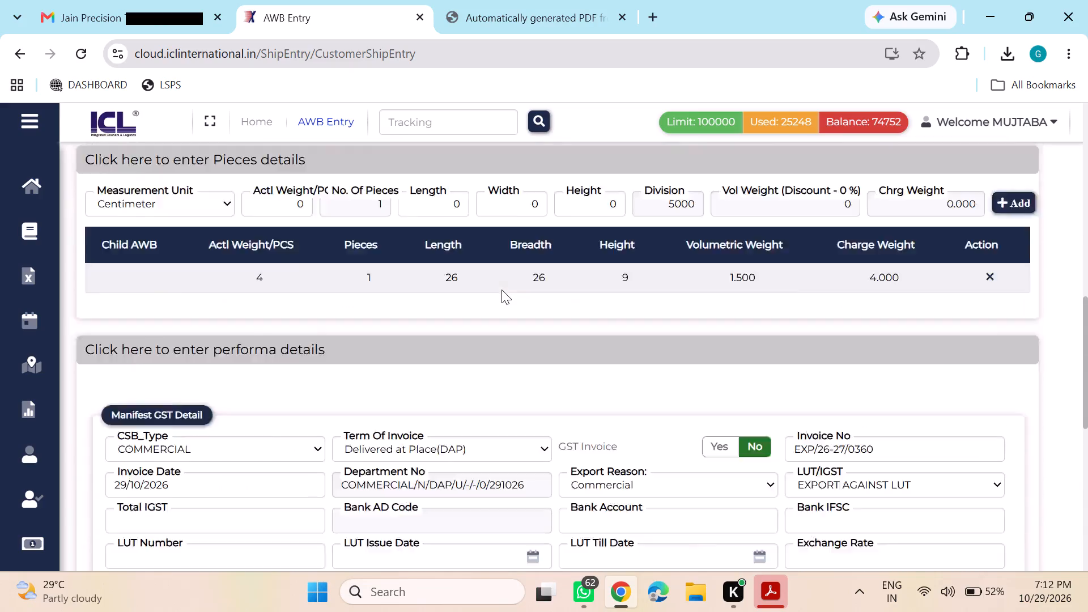
scroll(501, 290, up, 1)
click(881, 457)
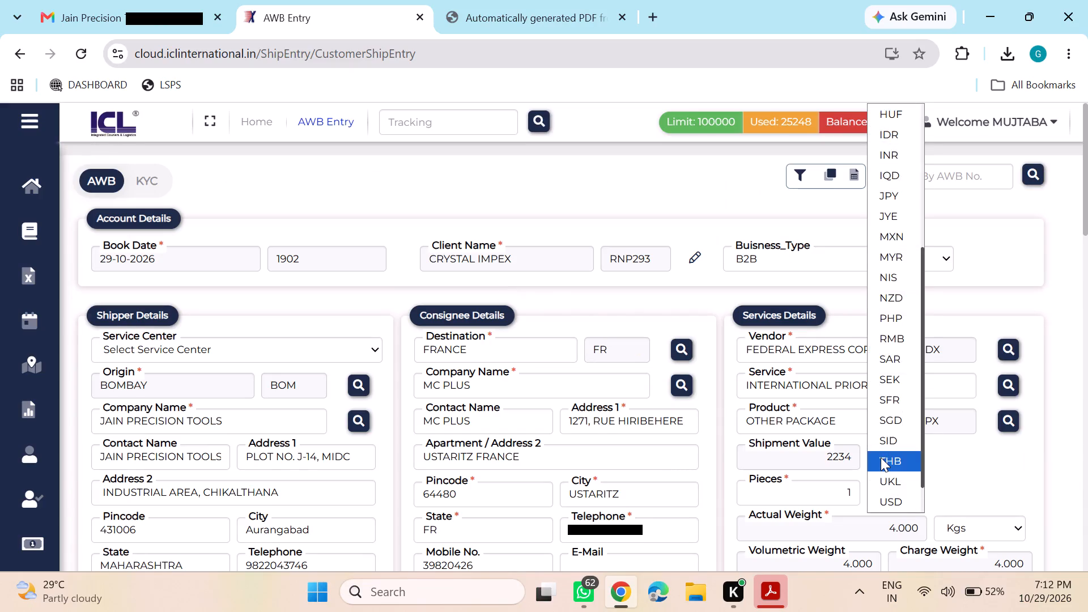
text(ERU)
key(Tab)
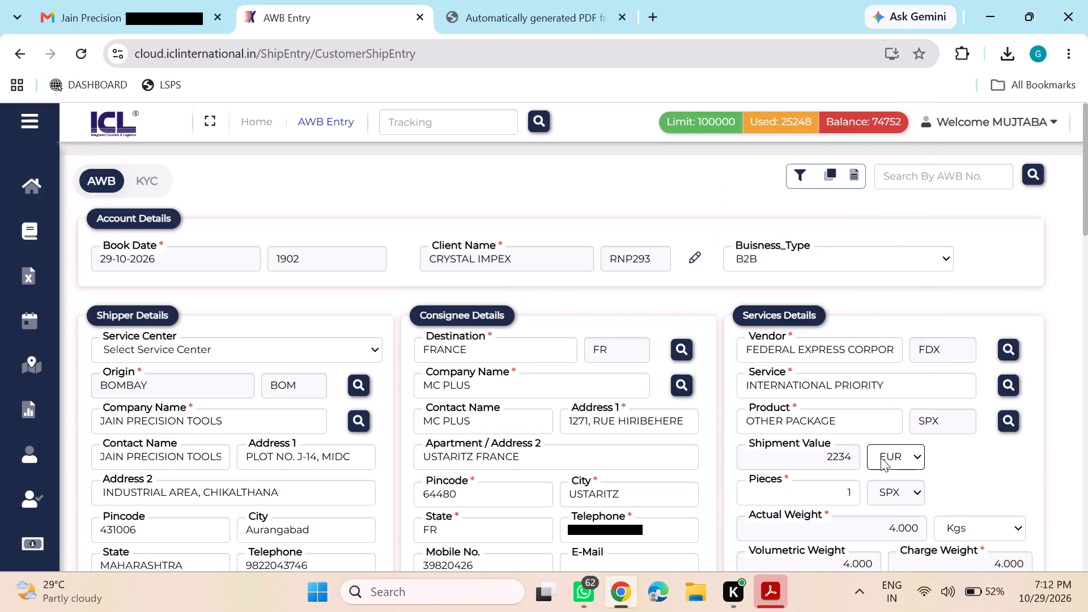
Check the goods lines and bill amount in the invoice PDF, and review the completed AWB entry against them.
click(574, 20)
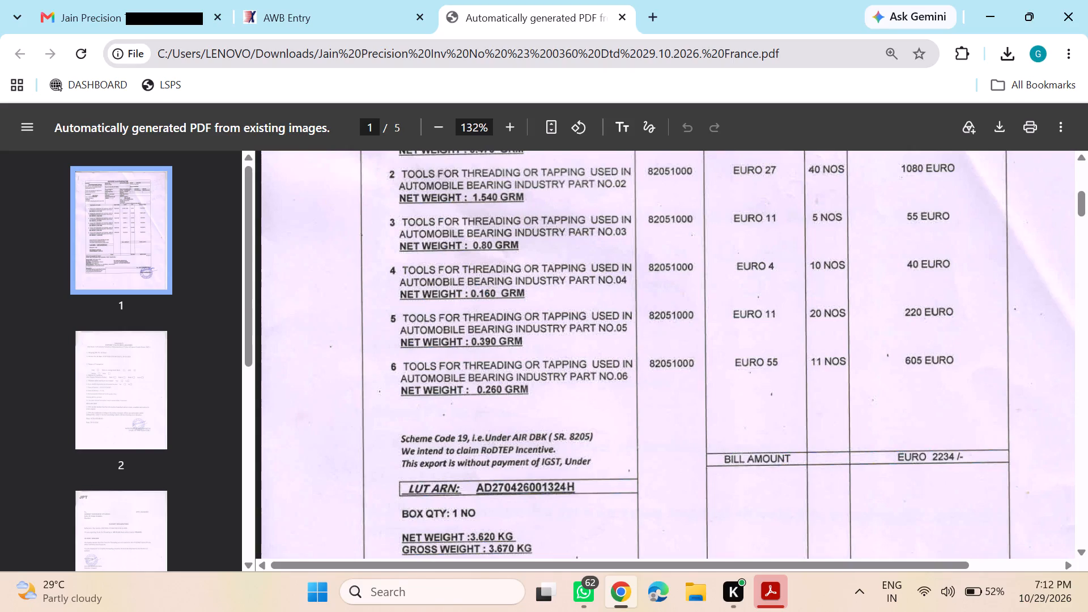
scroll(754, 296, up, 3)
scroll(754, 296, down, 3)
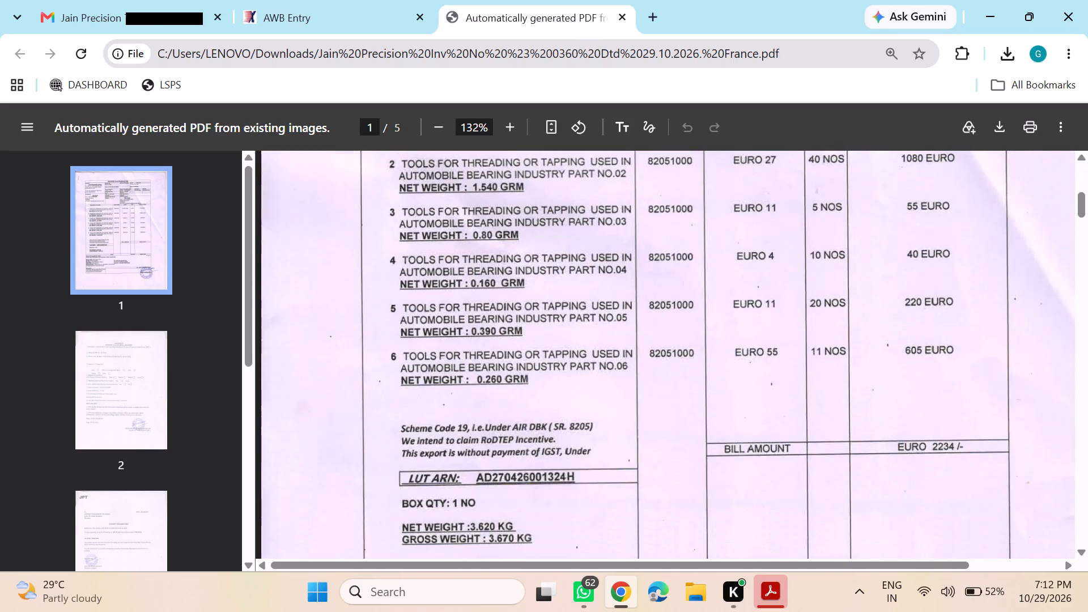
drag(754, 296, 224, 0)
click(312, 5)
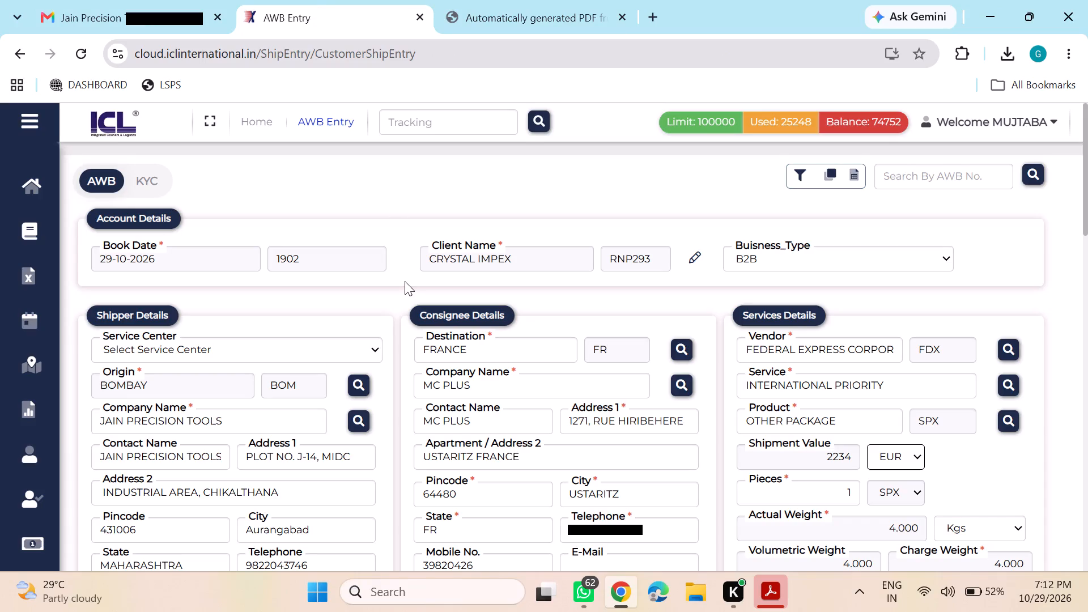
scroll(634, 362, down, 1)
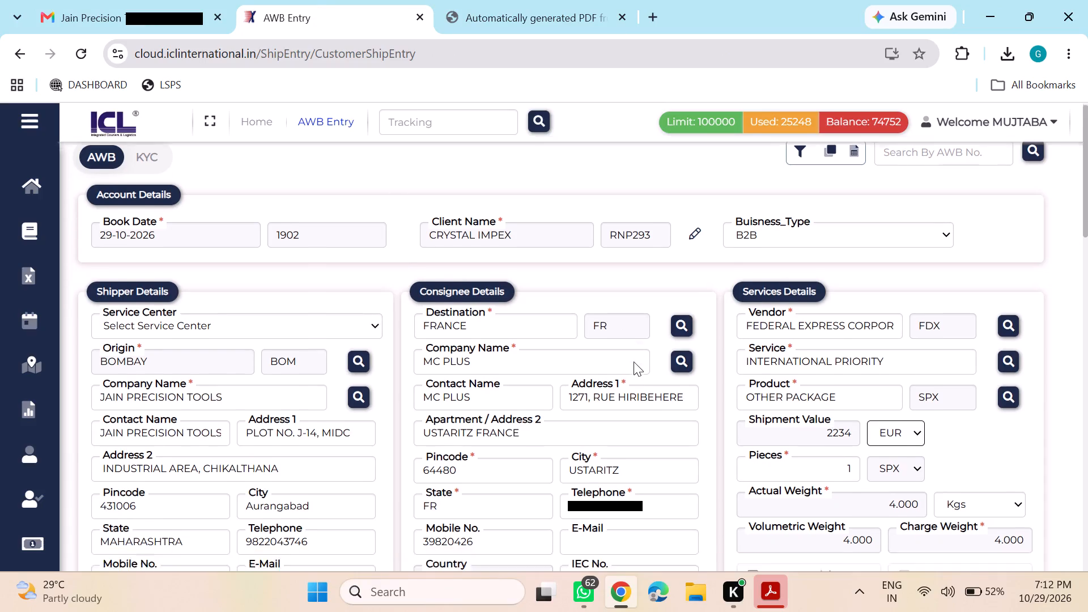
scroll(634, 362, down, 5)
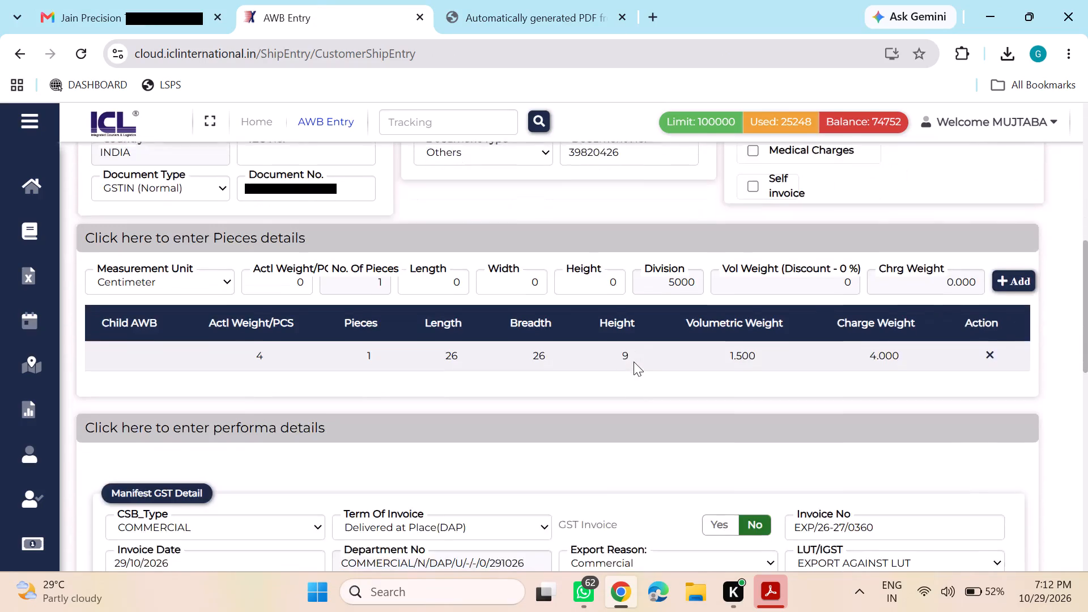
scroll(634, 362, down, 3)
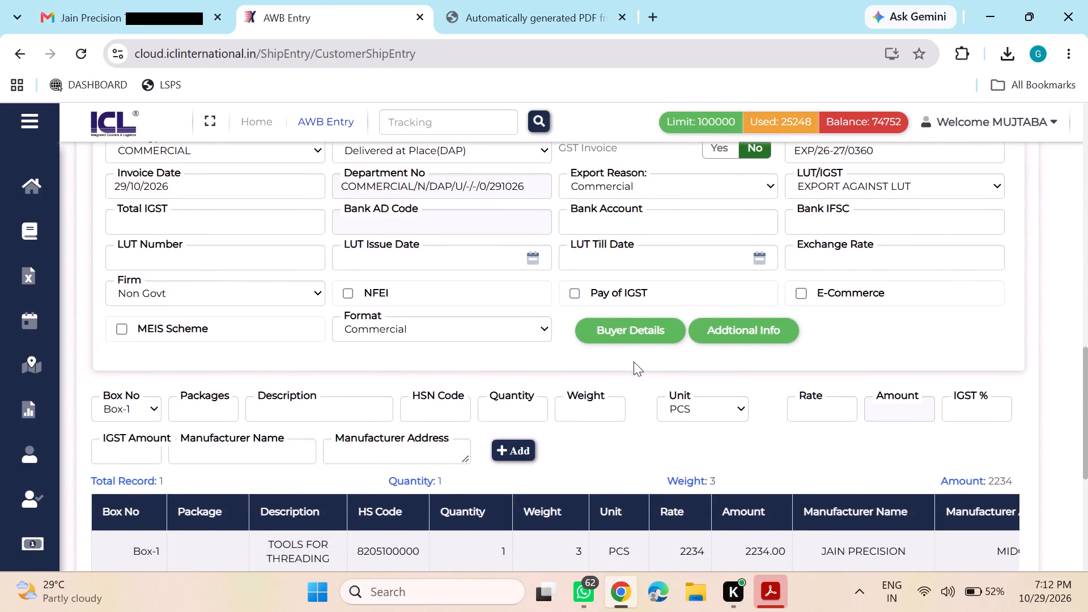
scroll(634, 362, up, 1)
scroll(634, 362, down, 6)
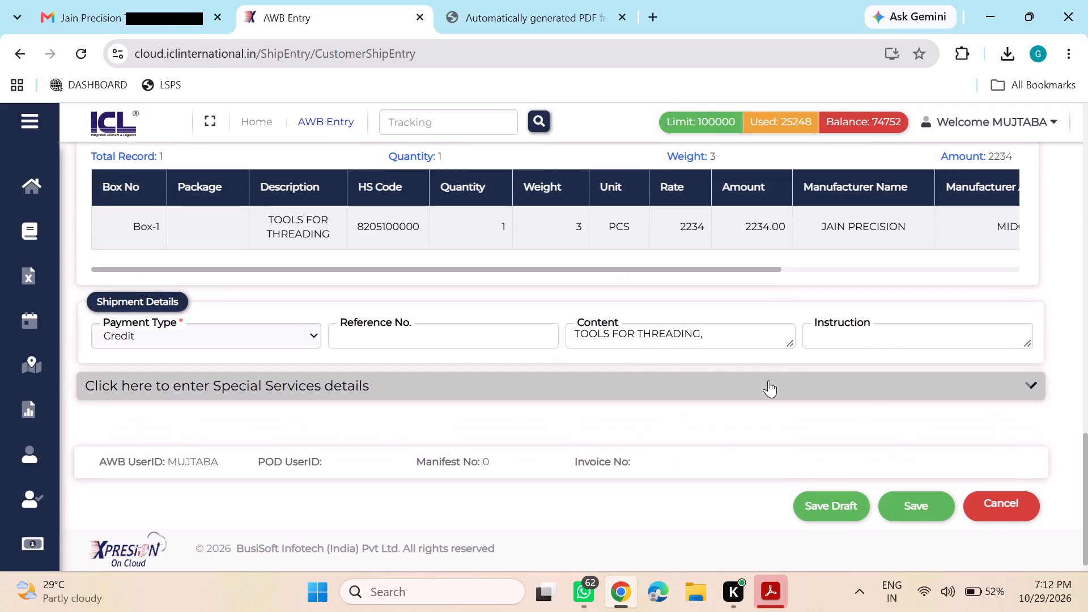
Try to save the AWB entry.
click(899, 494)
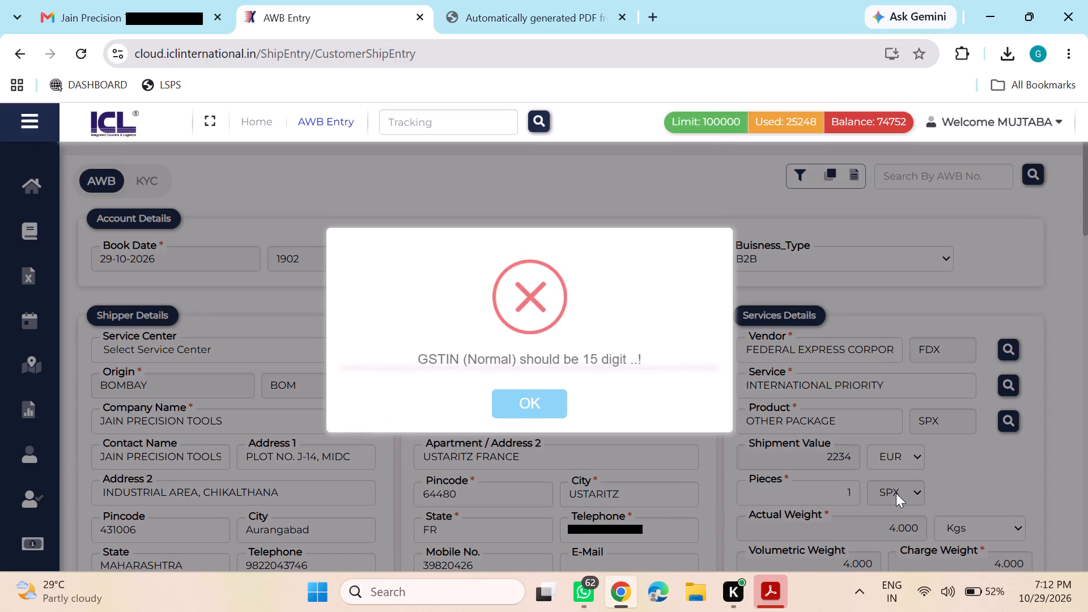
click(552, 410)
Replace the shipper's GSTIN (Normal) Document No. with the exporter's GST number read from the invoice PDF.
scroll(552, 410, down, 3)
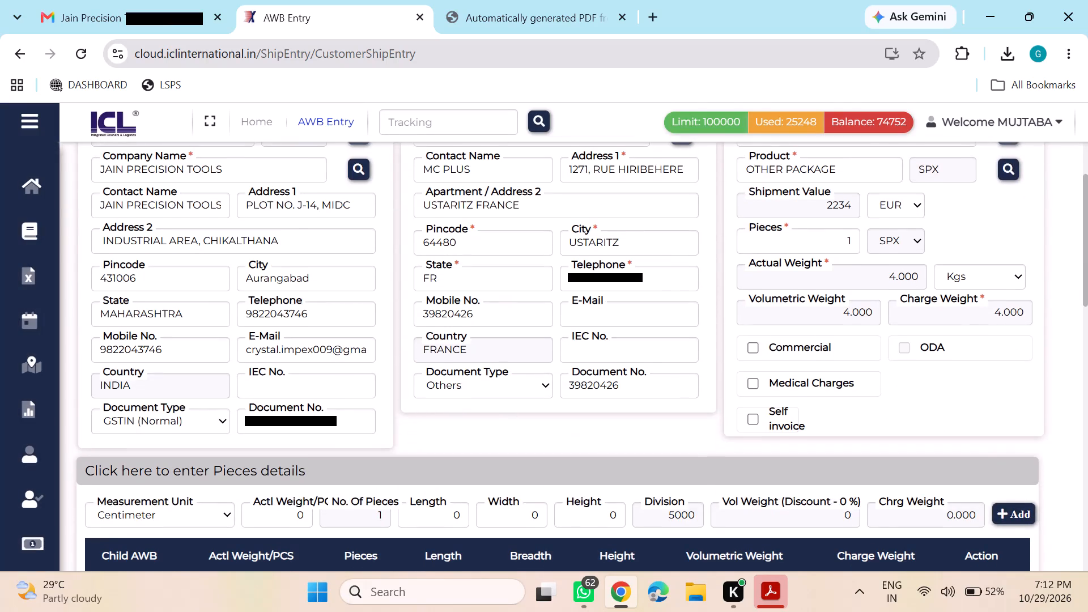
click(339, 426)
key(ctrl+a)
key(BackSpace)
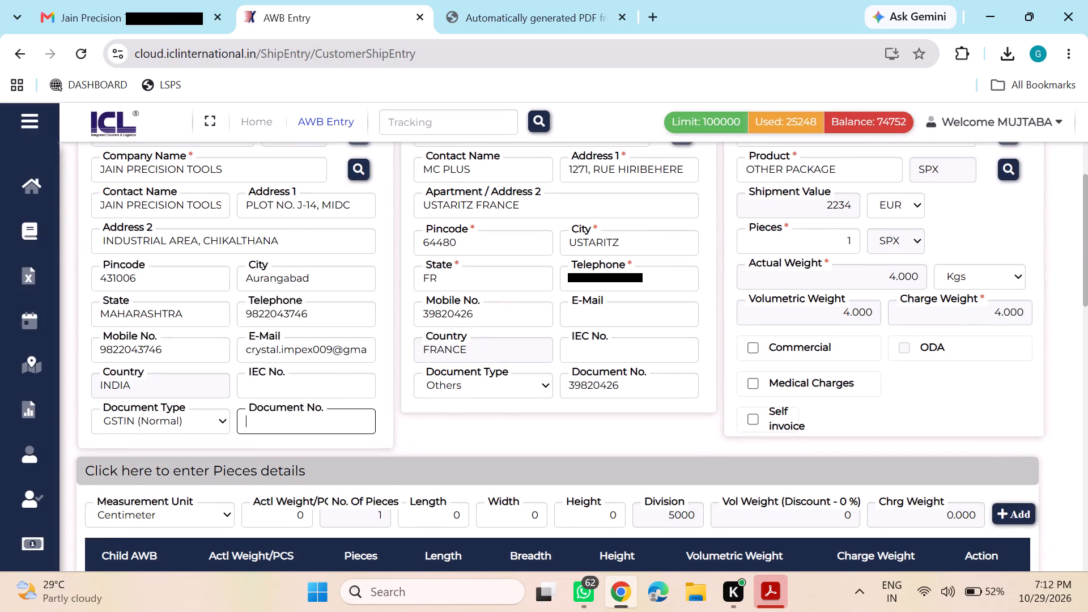
click(478, 3)
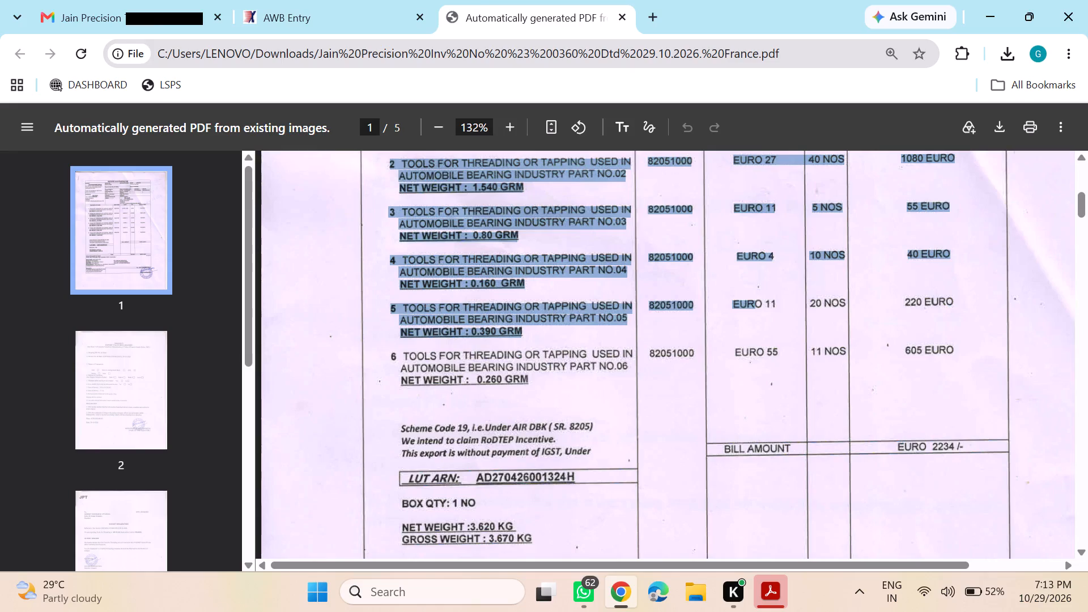
scroll(517, 242, up, 3)
click(487, 320)
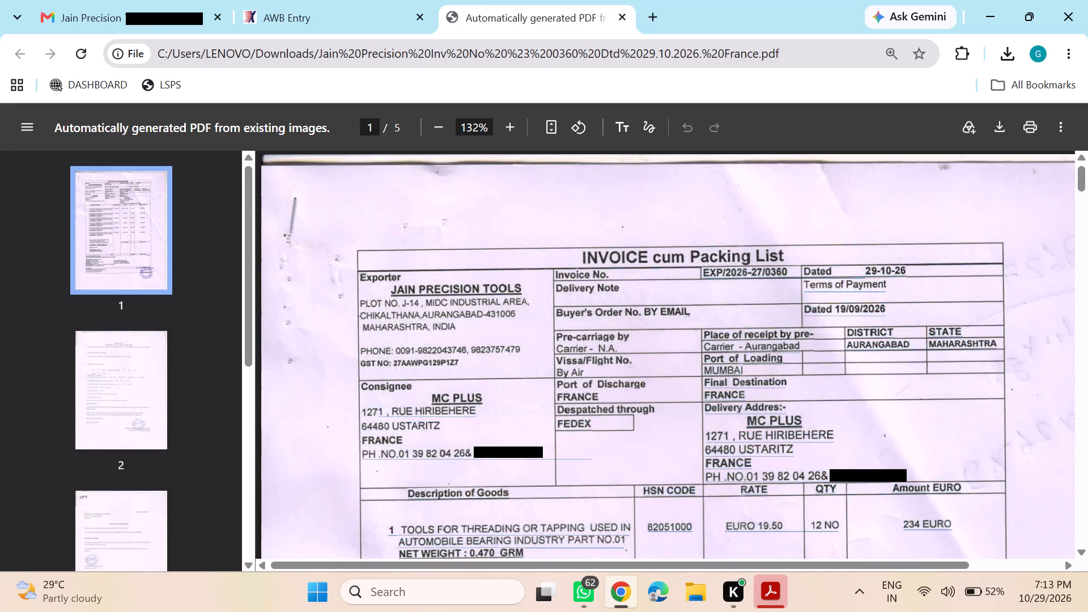
scroll(487, 320, down, 1)
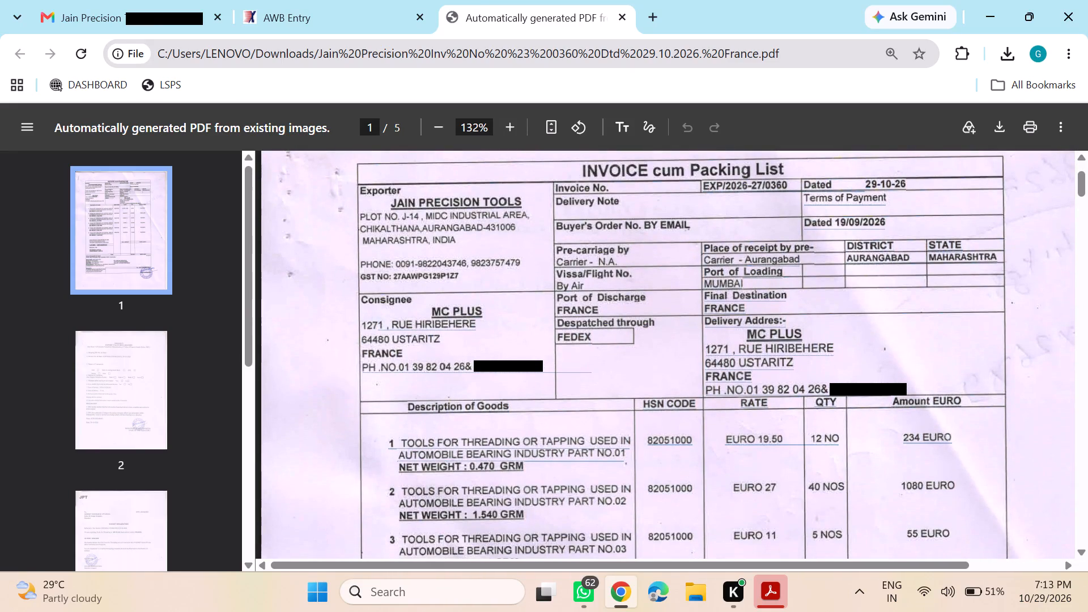
scroll(487, 320, down, 4)
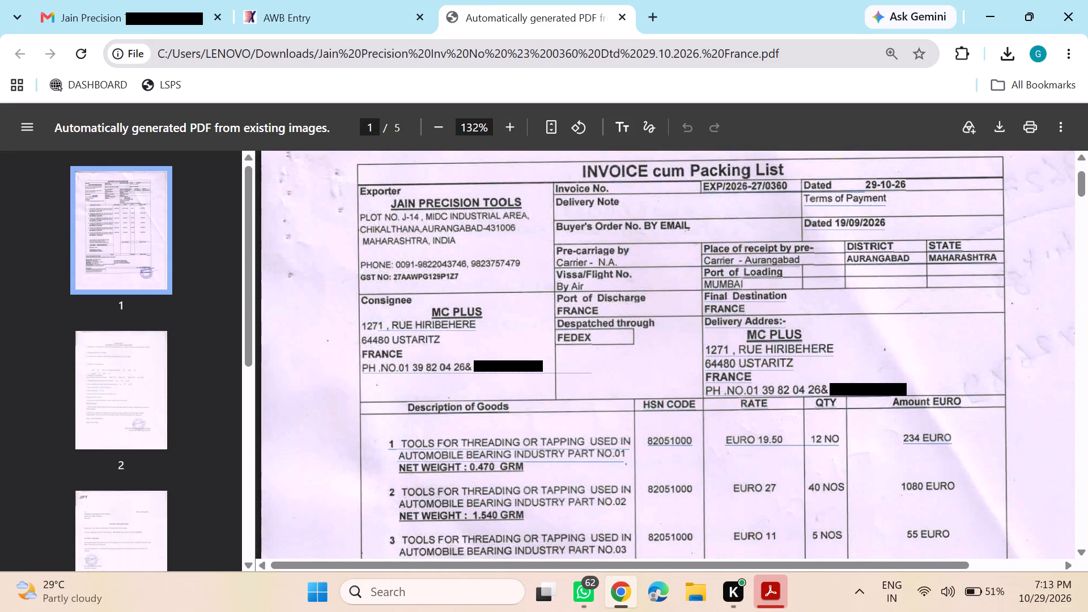
click(268, 0)
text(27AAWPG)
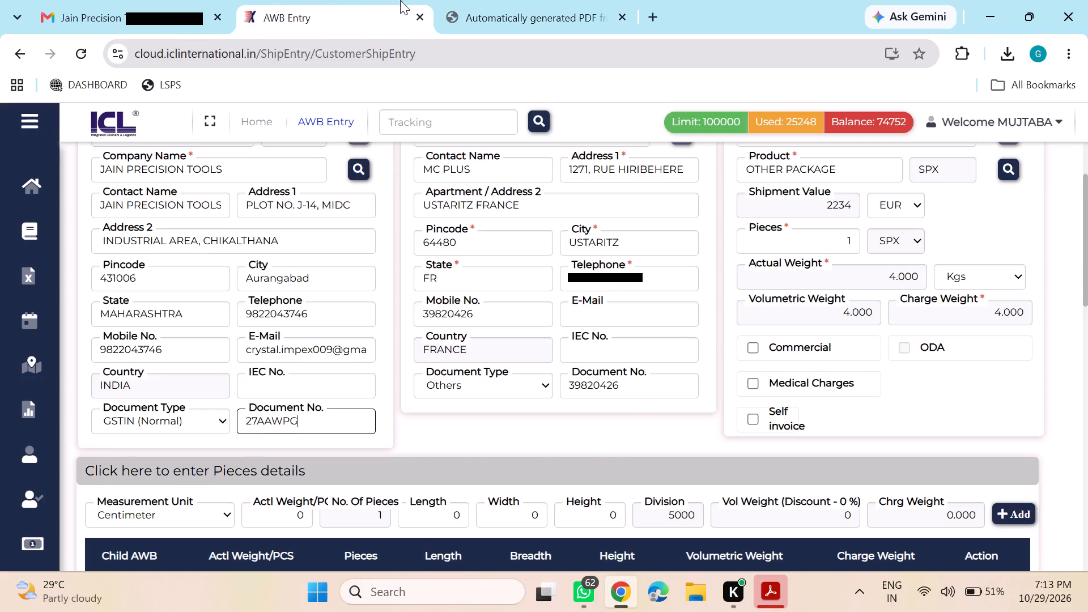
click(452, 0)
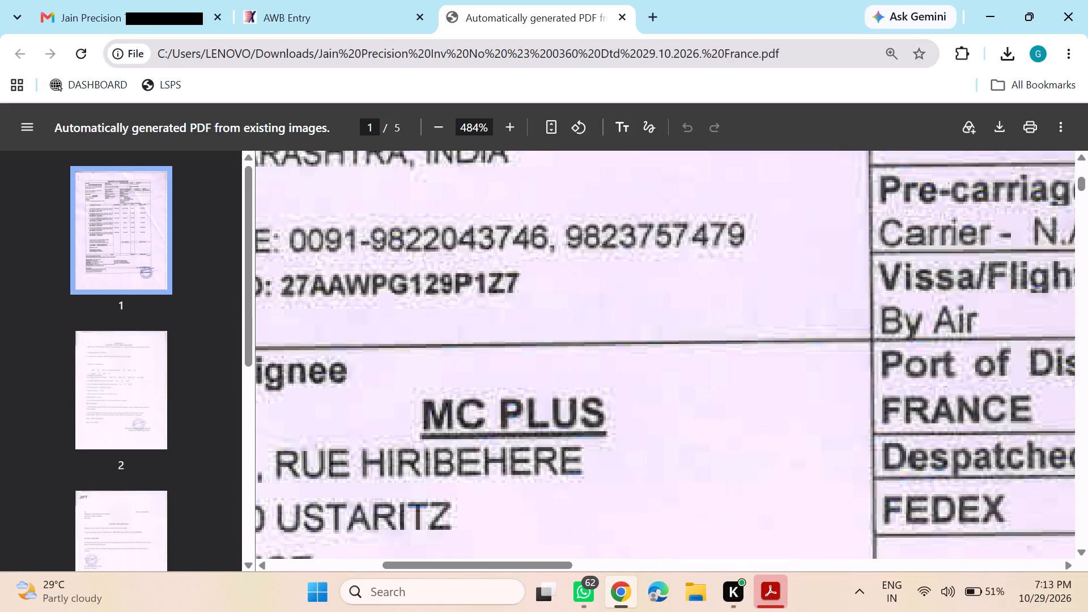
click(314, 0)
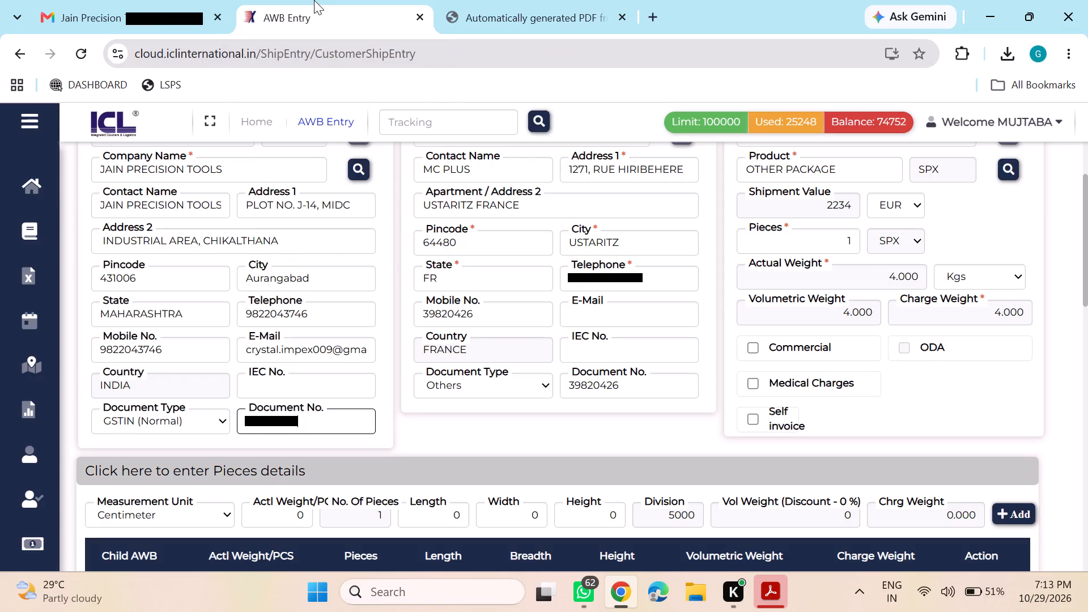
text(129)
click(466, 2)
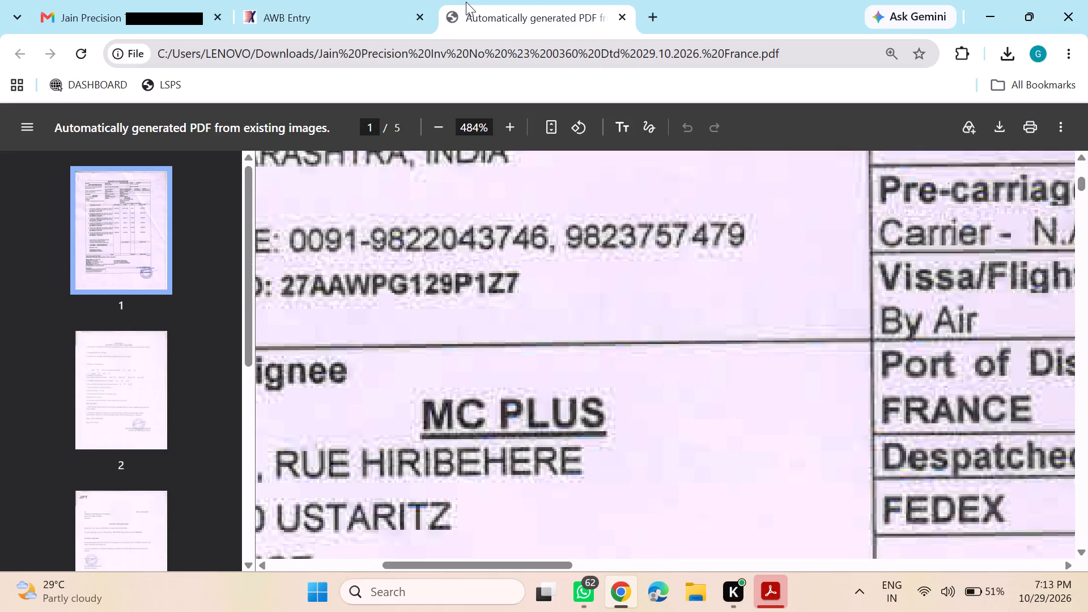
click(389, 0)
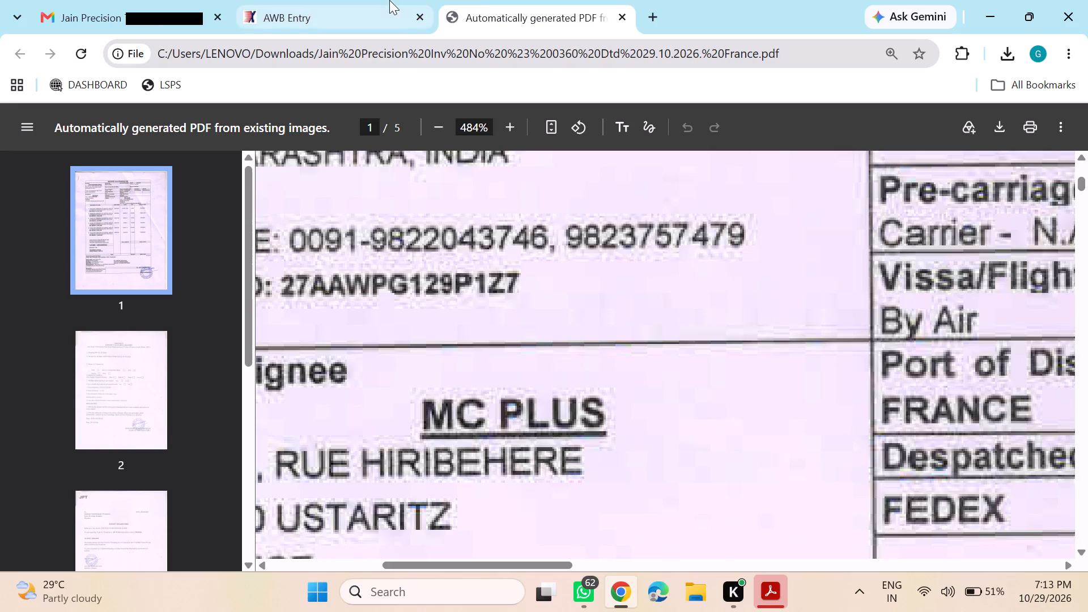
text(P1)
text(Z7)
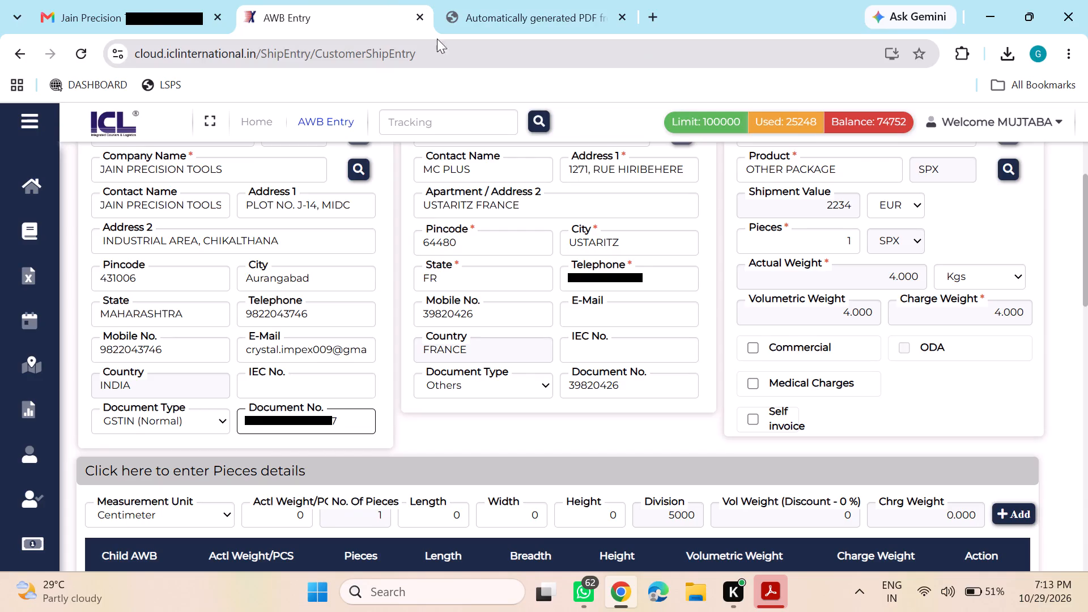
Review the AWB entry's shipper, consignee, services, pieces and proforma sections, including the buyer details.
scroll(682, 273, up, 1)
scroll(682, 273, right, 1)
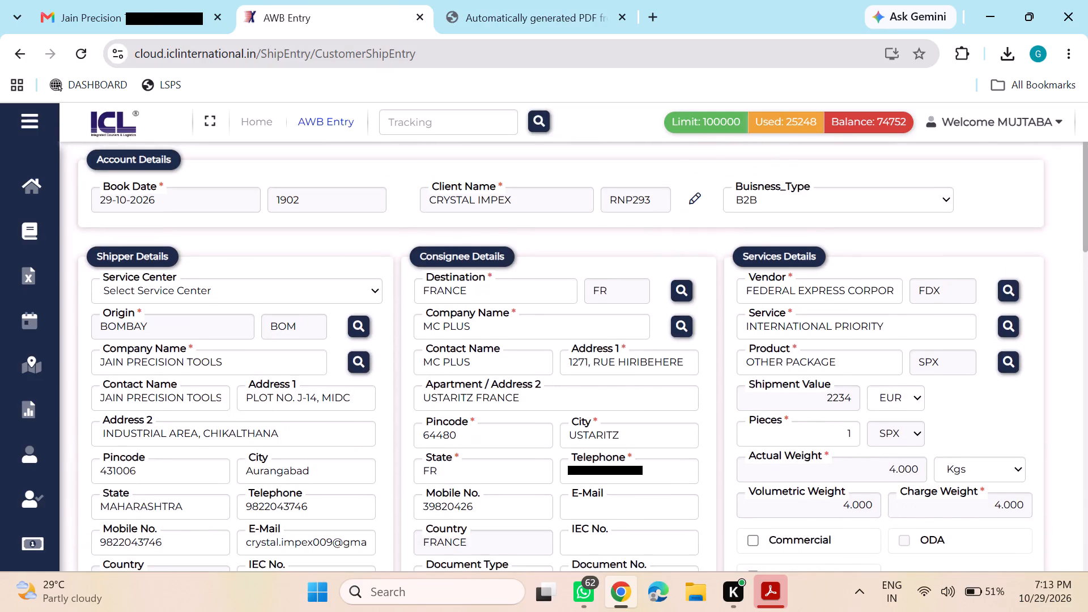
scroll(682, 273, right, 1)
scroll(682, 273, down, 1)
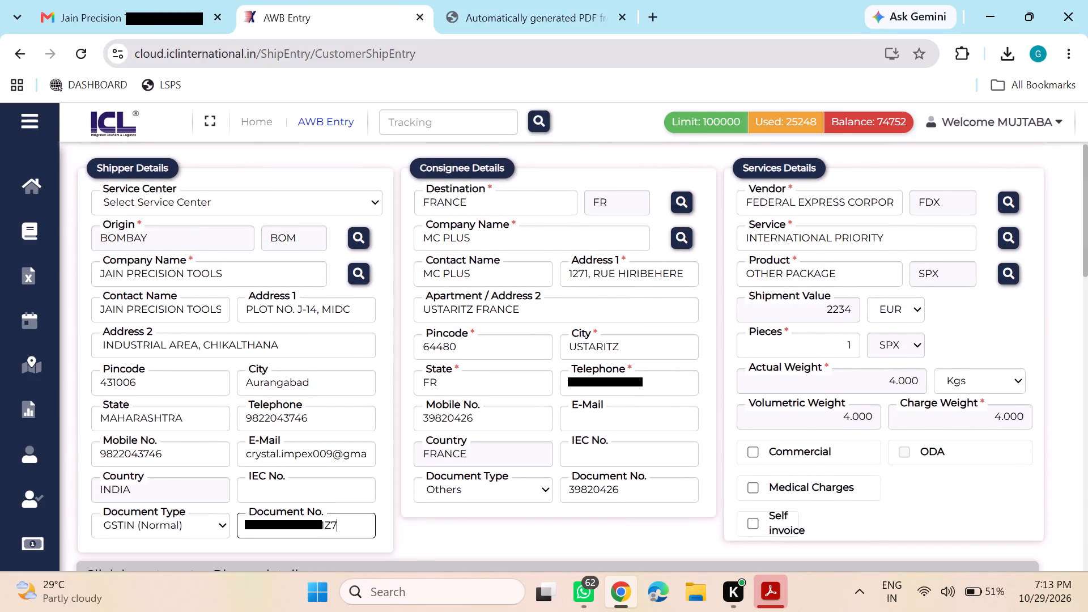
scroll(682, 273, down, 2)
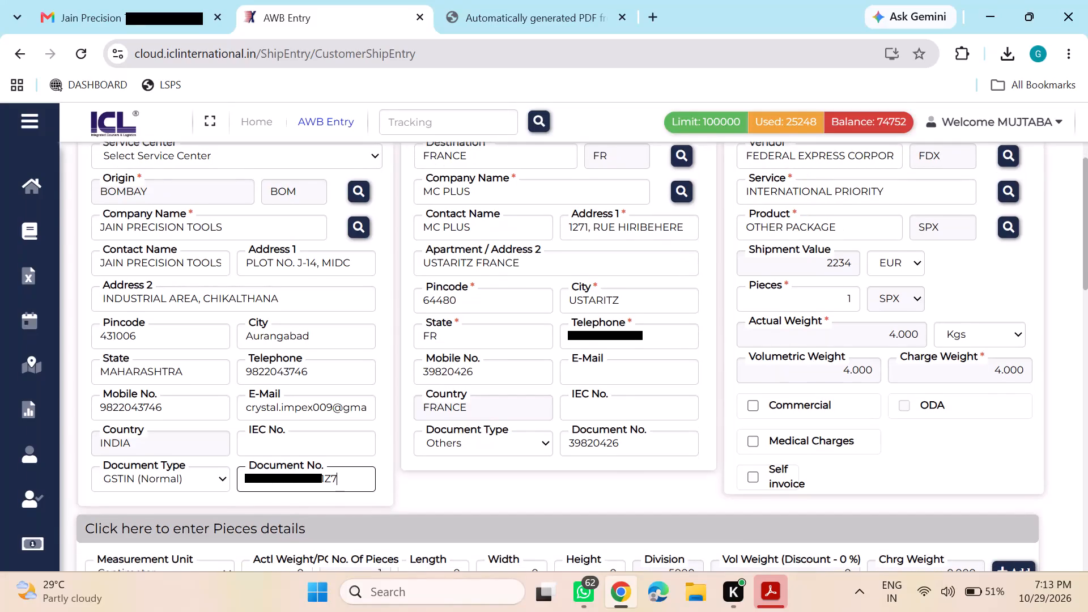
scroll(682, 273, down, 2)
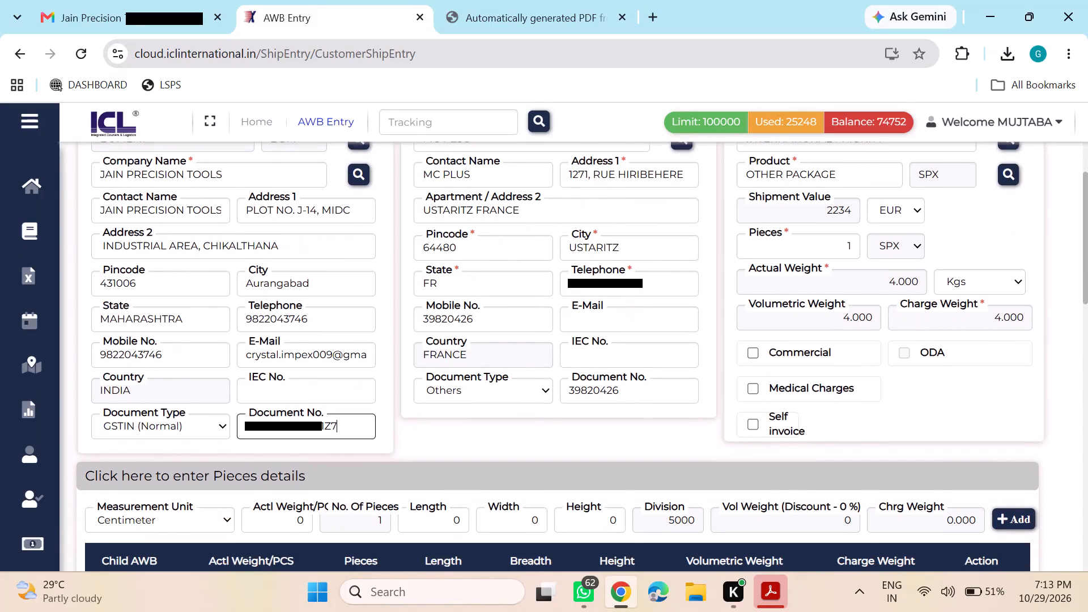
scroll(682, 273, down, 4)
scroll(682, 273, right, 1)
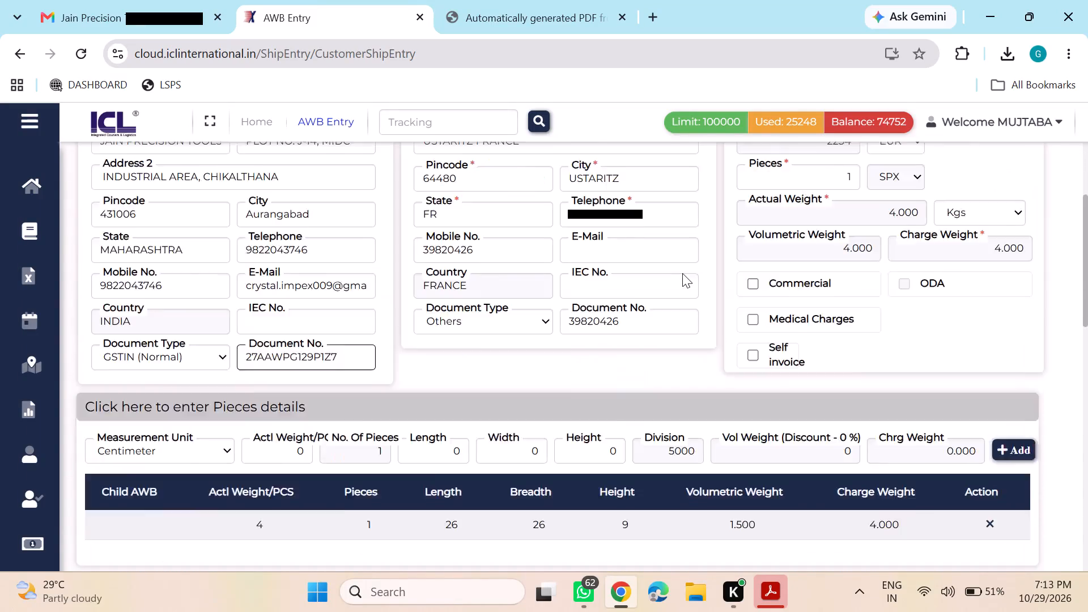
scroll(682, 273, right, 1)
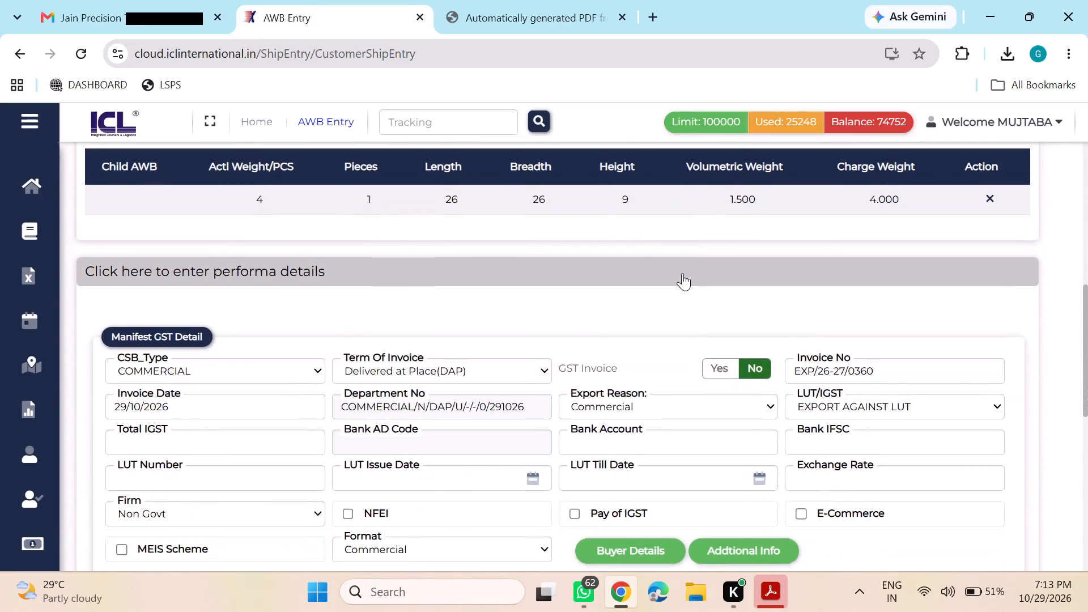
scroll(682, 273, down, 1)
click(640, 499)
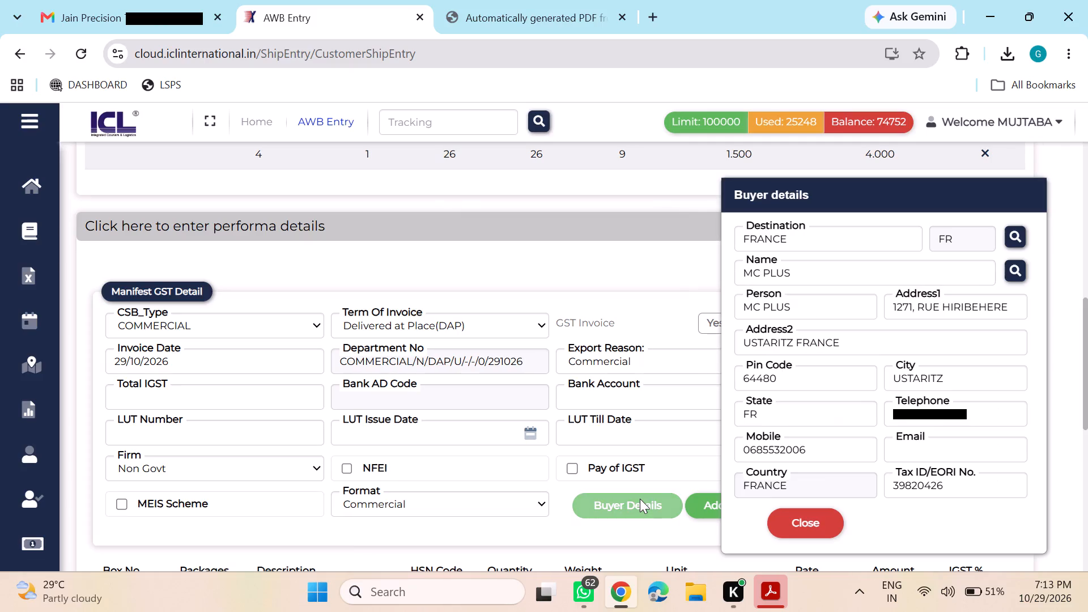
click(818, 528)
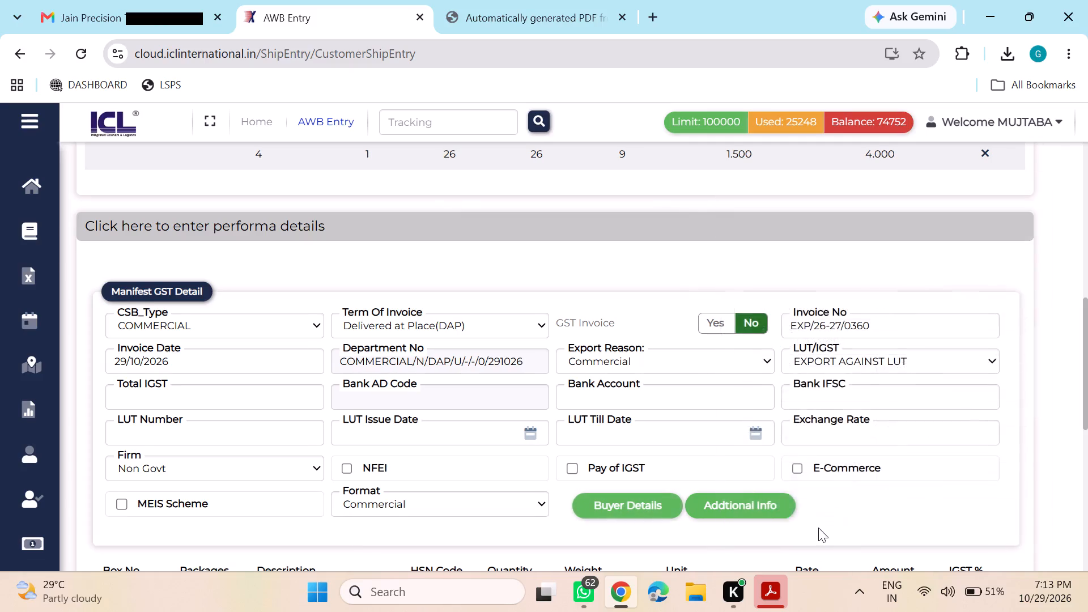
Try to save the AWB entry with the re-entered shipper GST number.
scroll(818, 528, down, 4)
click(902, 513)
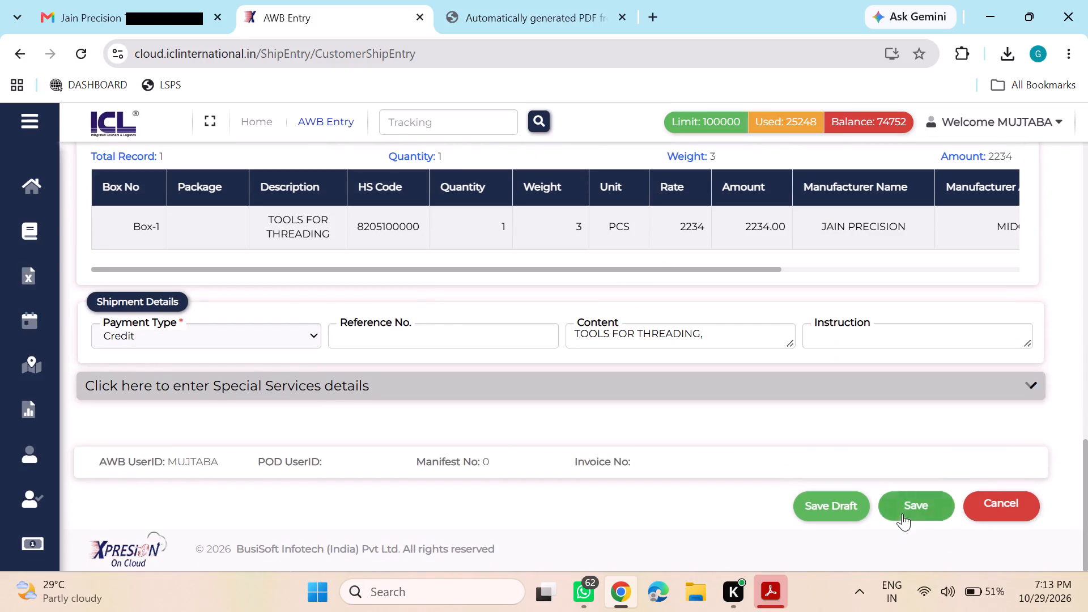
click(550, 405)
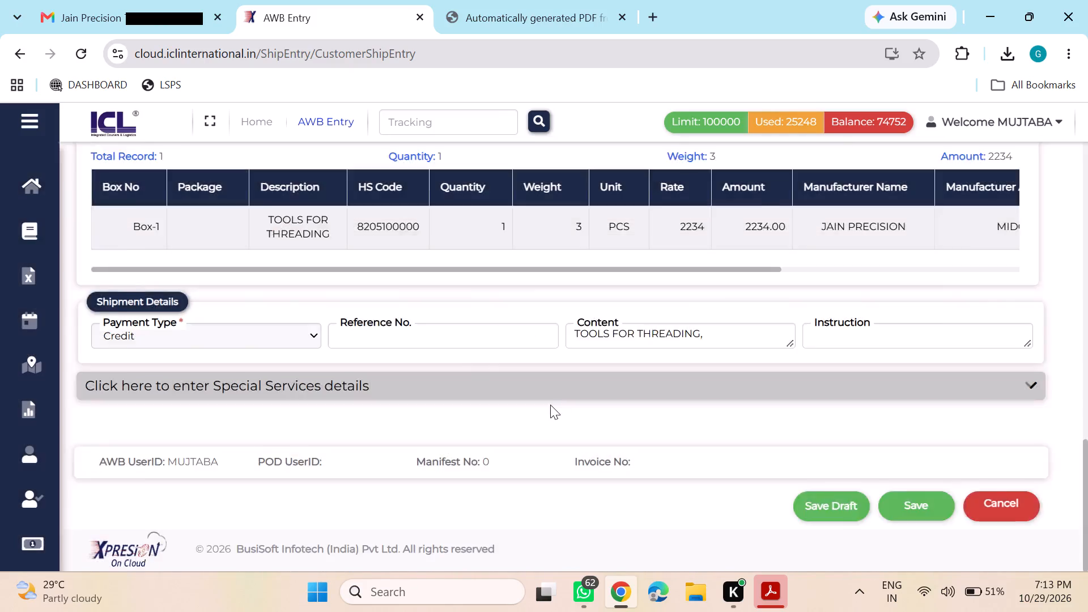
Compare the shipper's GSTIN Document No. with the exporter's GST number in the invoice PDF.
scroll(550, 405, up, 7)
scroll(482, 299, down, 2)
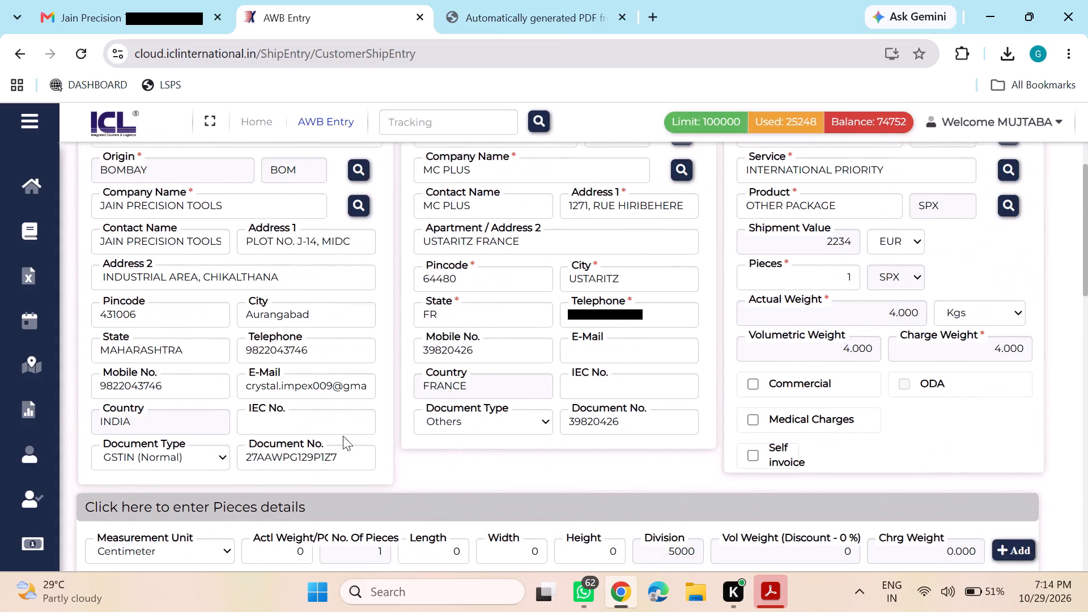
click(344, 447)
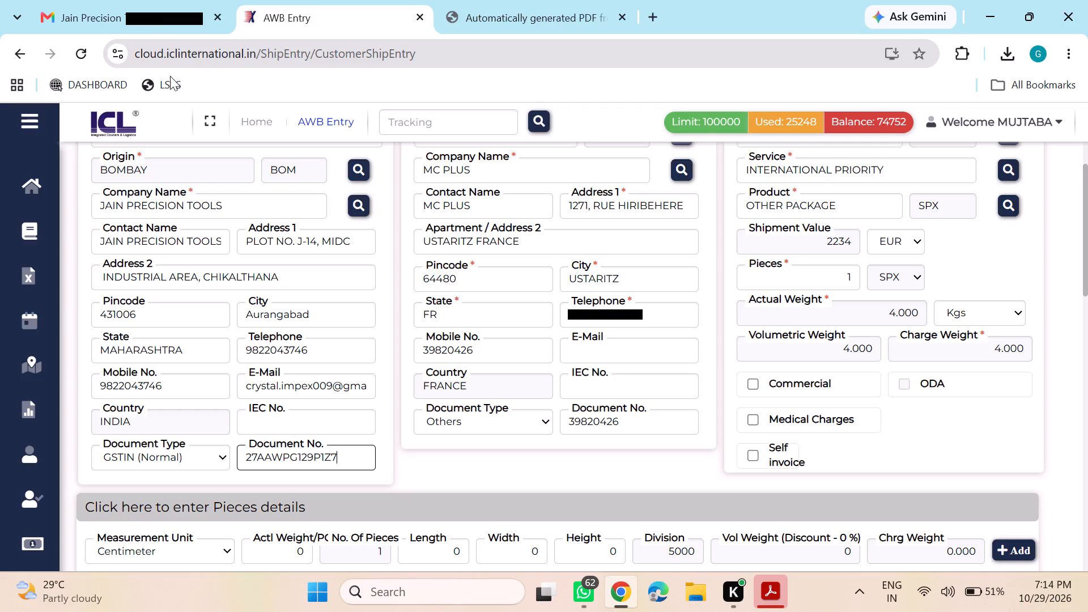
click(579, 0)
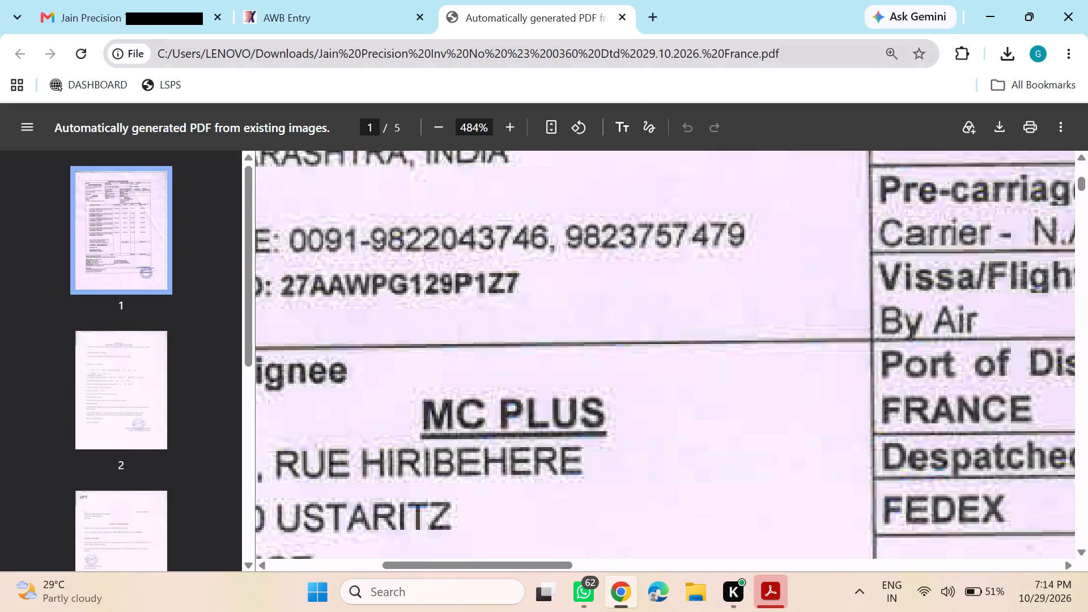
Open the bookmarked Dashboard page in a new browser tab.
click(657, 21)
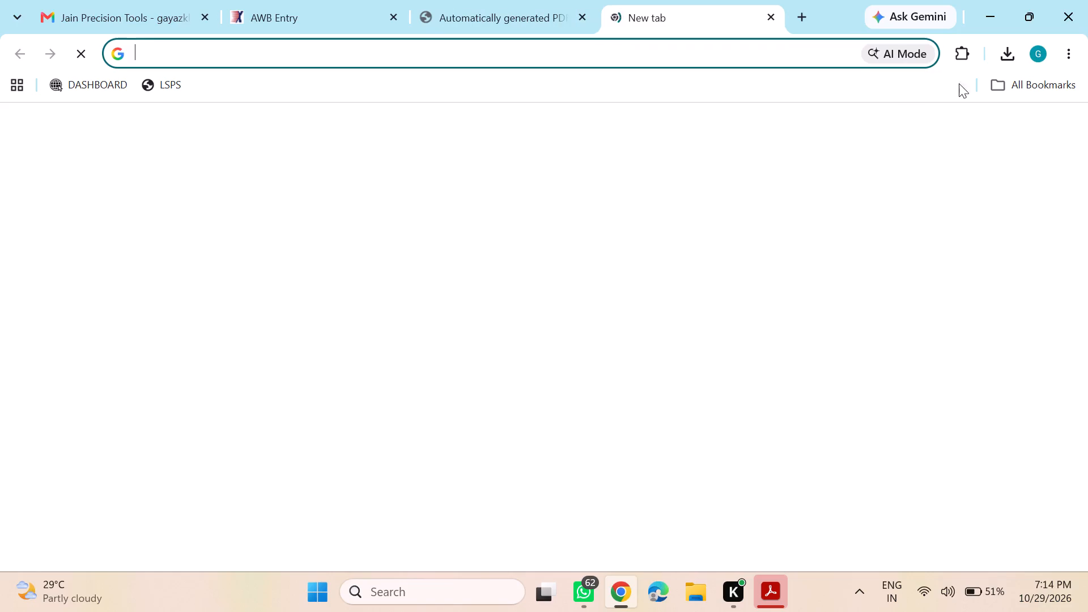
click(1051, 84)
click(1026, 205)
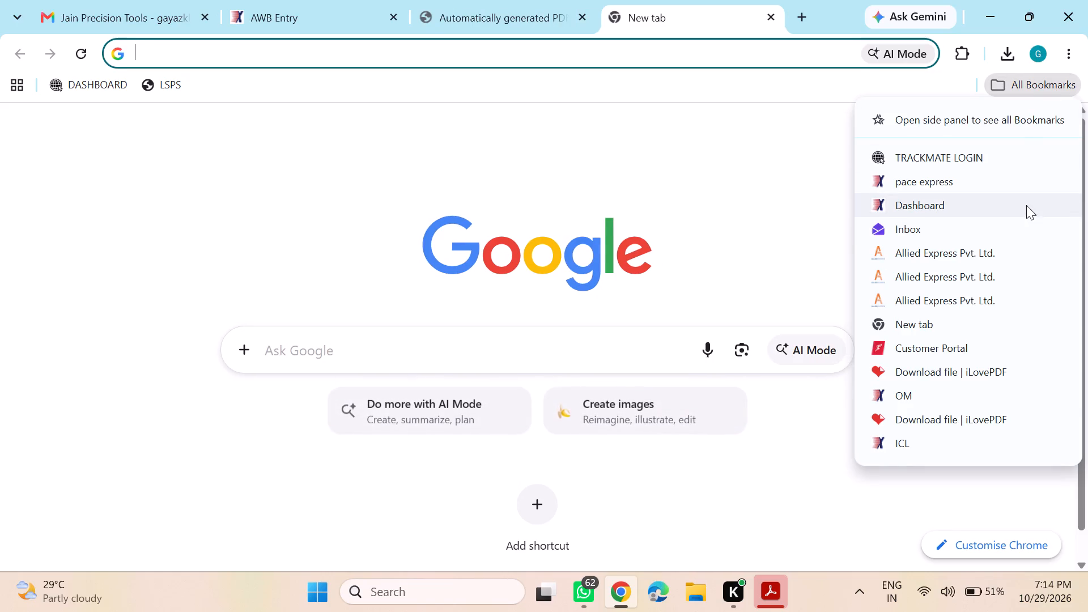